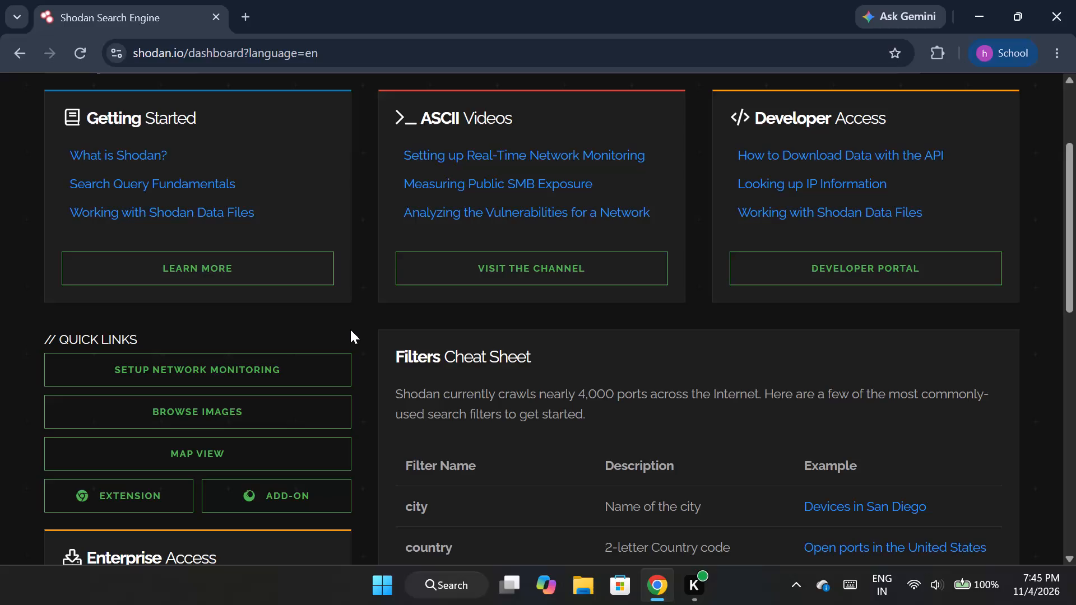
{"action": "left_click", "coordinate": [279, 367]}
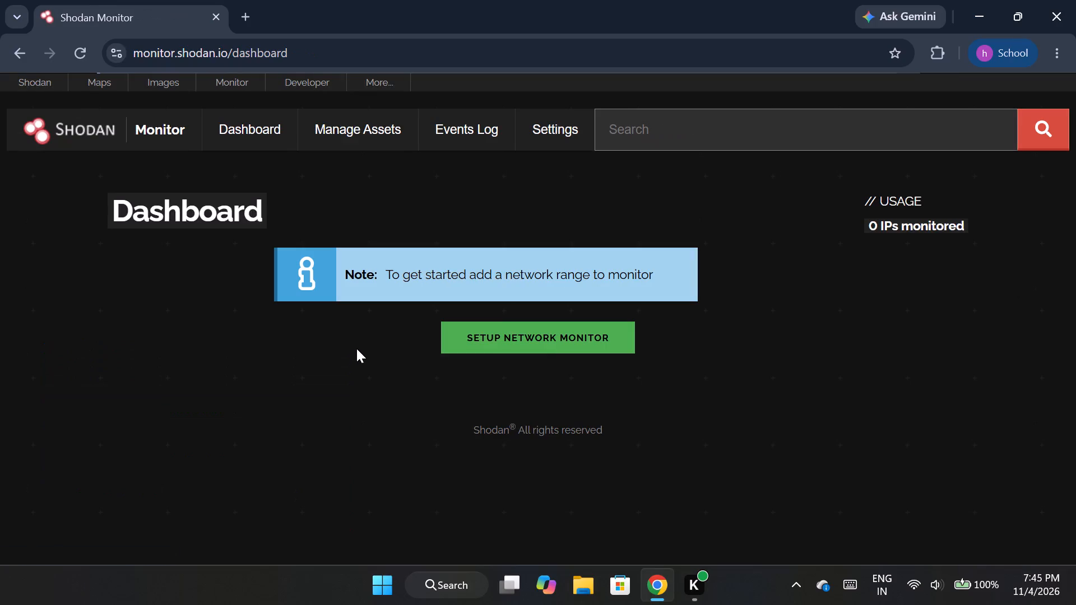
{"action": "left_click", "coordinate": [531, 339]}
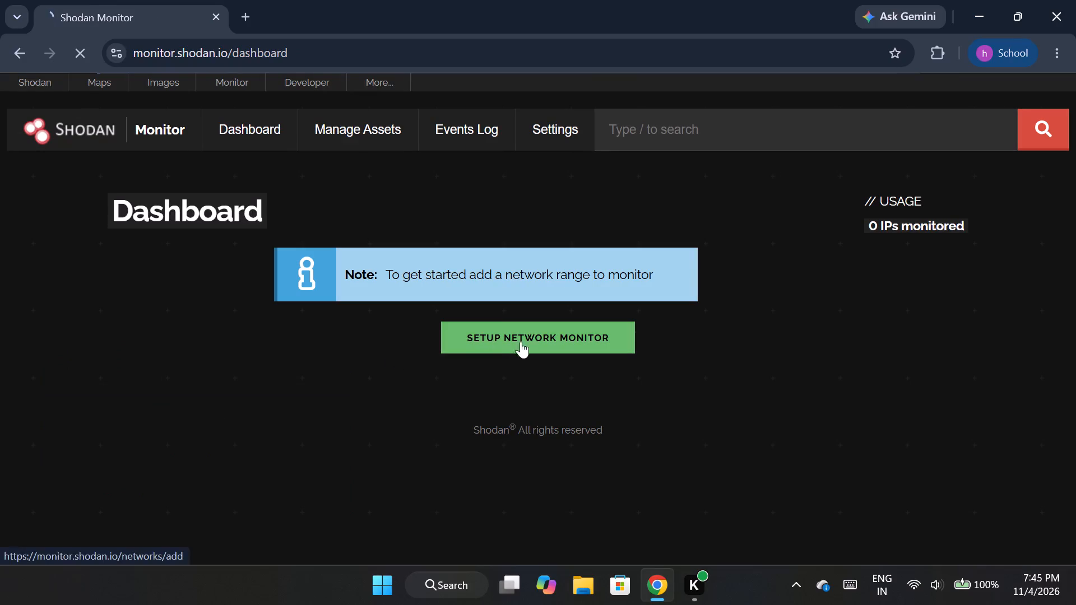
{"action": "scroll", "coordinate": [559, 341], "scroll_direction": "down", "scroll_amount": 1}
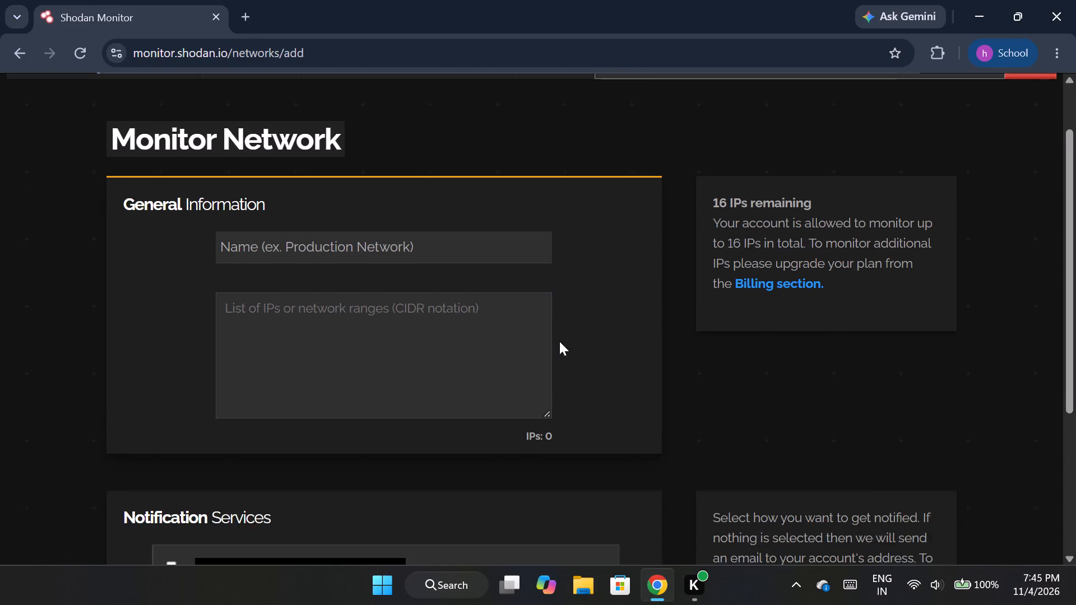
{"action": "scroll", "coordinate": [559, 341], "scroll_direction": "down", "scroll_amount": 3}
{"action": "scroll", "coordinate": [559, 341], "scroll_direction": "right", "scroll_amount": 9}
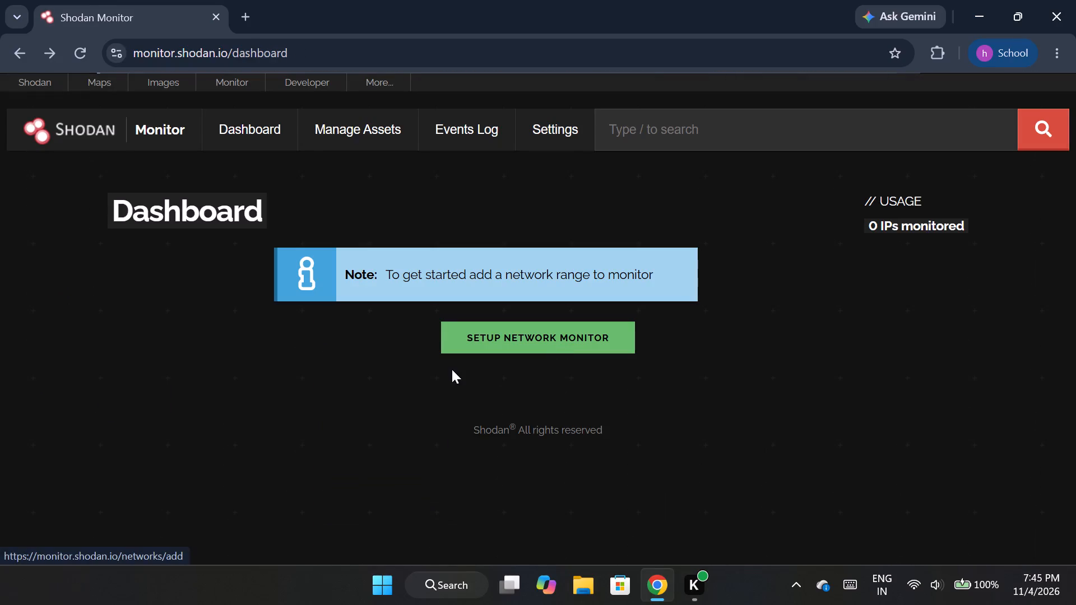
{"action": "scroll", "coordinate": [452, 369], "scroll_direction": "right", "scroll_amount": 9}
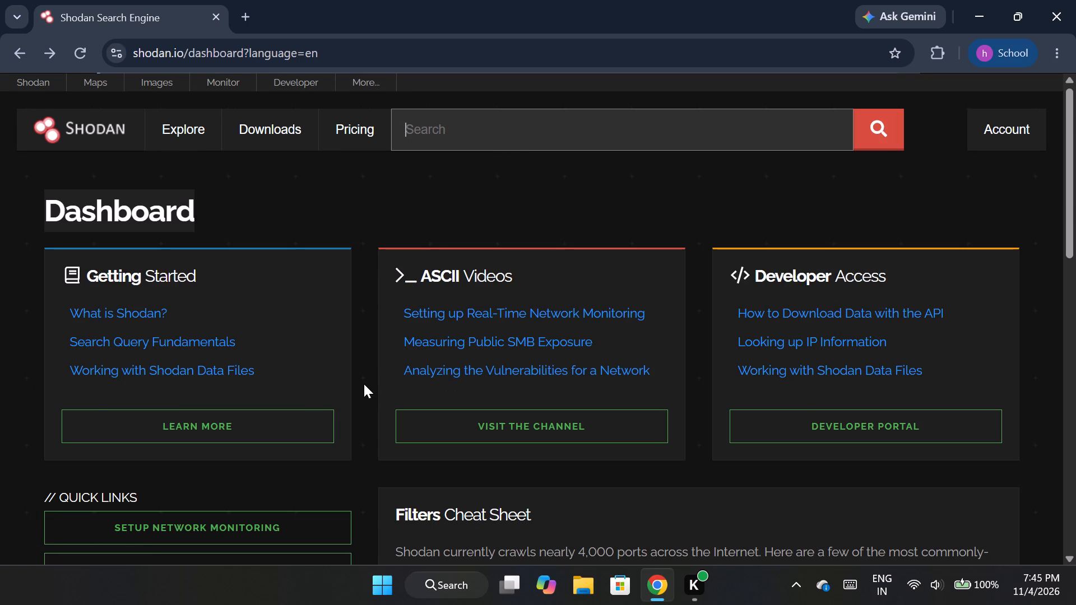
Run the example search for SSH servers from the port row of the Filters Cheat Sheet and look over its results.
{"action": "scroll", "coordinate": [364, 384], "scroll_direction": "down", "scroll_amount": 6}
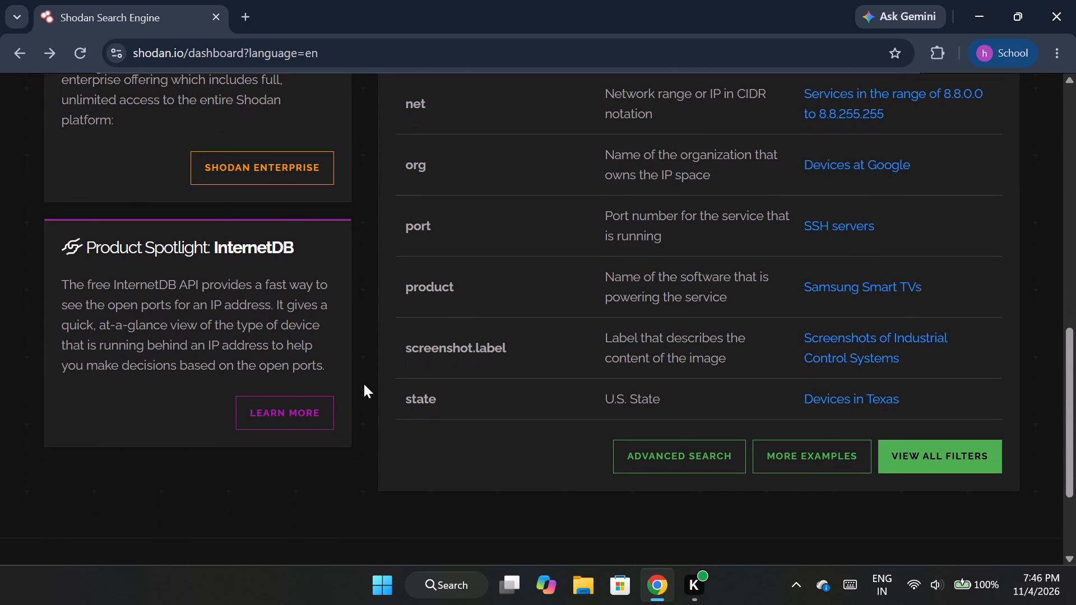
{"action": "scroll", "coordinate": [364, 384], "scroll_direction": "down", "scroll_amount": 2}
{"action": "scroll", "coordinate": [364, 384], "scroll_direction": "up", "scroll_amount": 1}
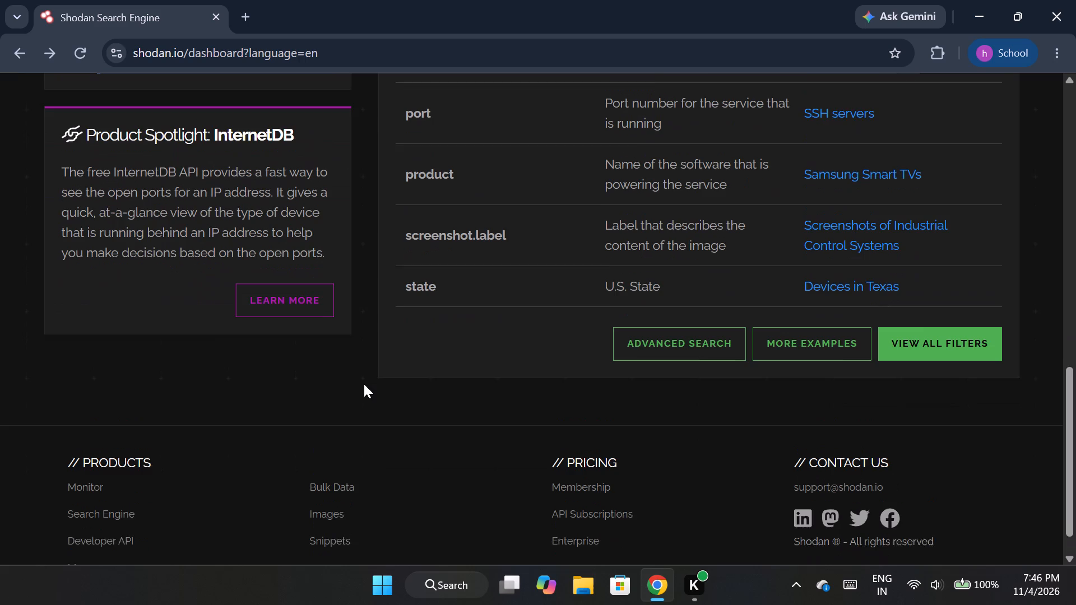
{"action": "scroll", "coordinate": [364, 384], "scroll_direction": "up", "scroll_amount": 2}
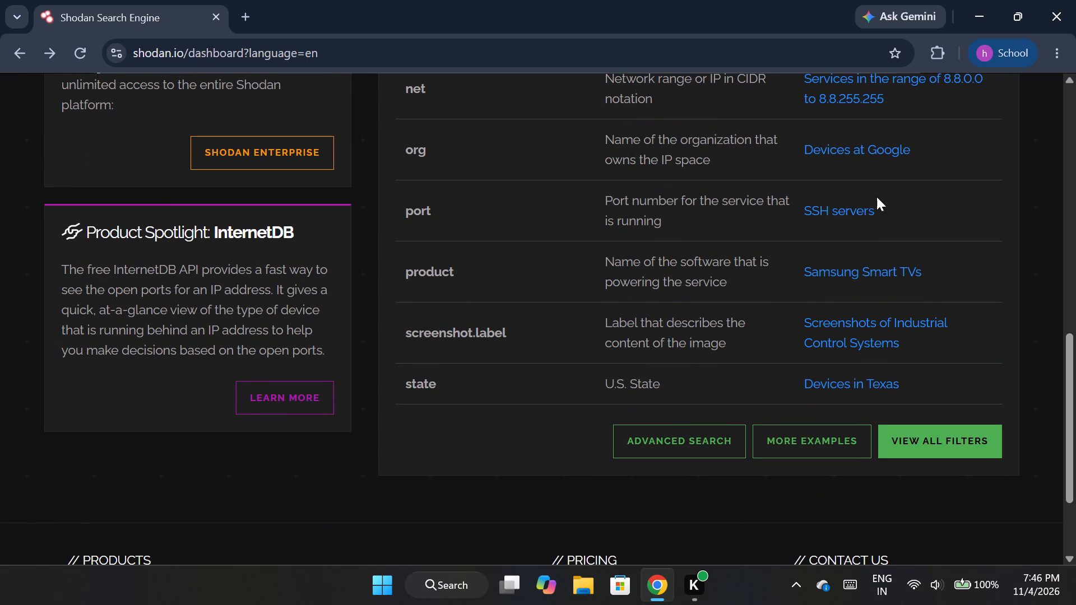
{"action": "left_click", "coordinate": [856, 214]}
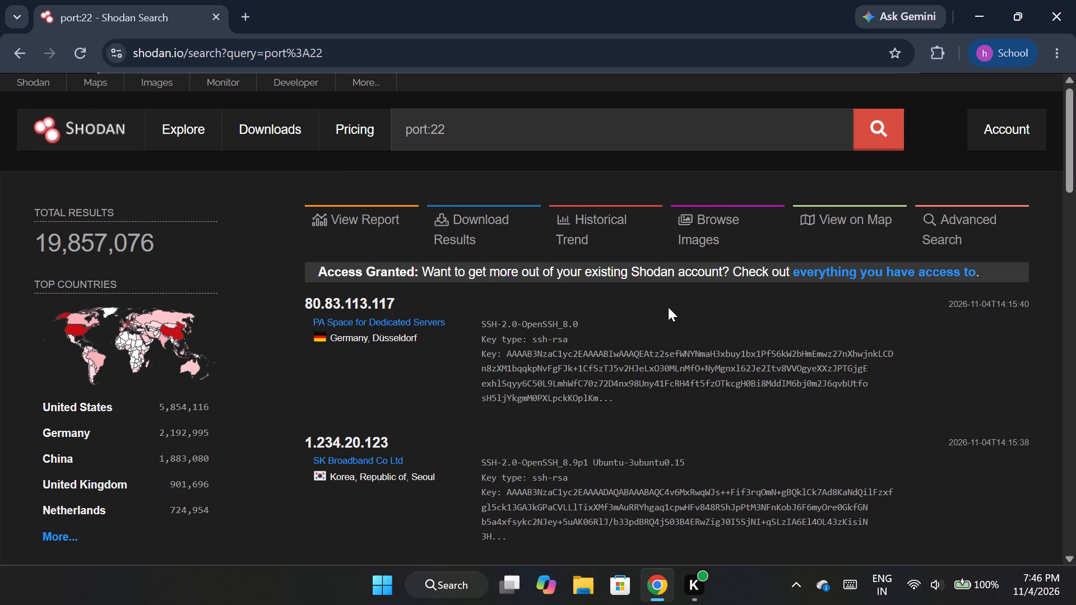
{"action": "scroll", "coordinate": [668, 307], "scroll_direction": "down", "scroll_amount": 1}
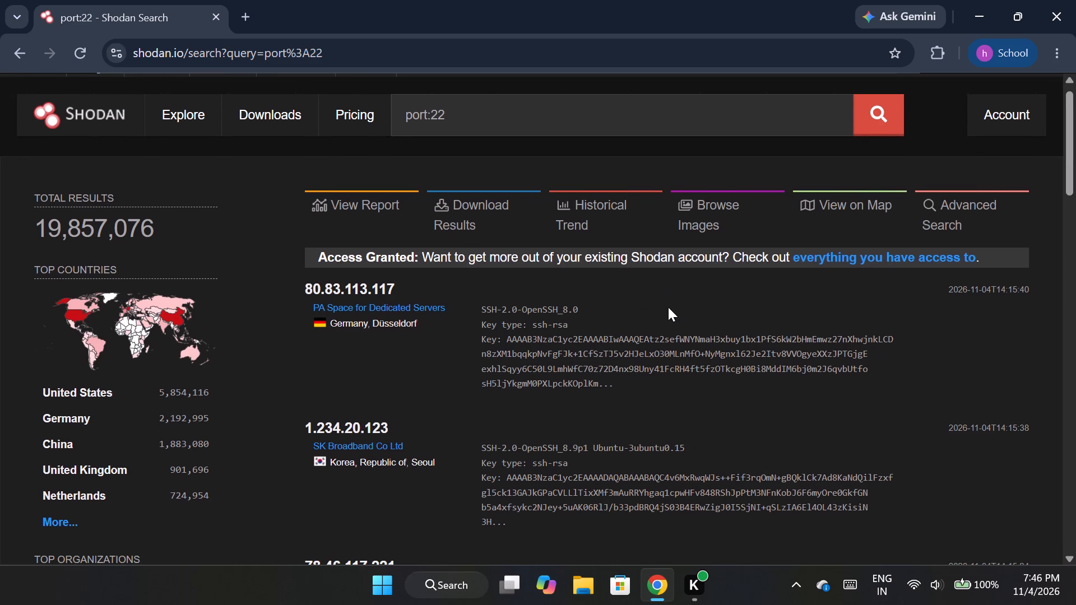
{"action": "scroll", "coordinate": [668, 307], "scroll_direction": "down", "scroll_amount": 2}
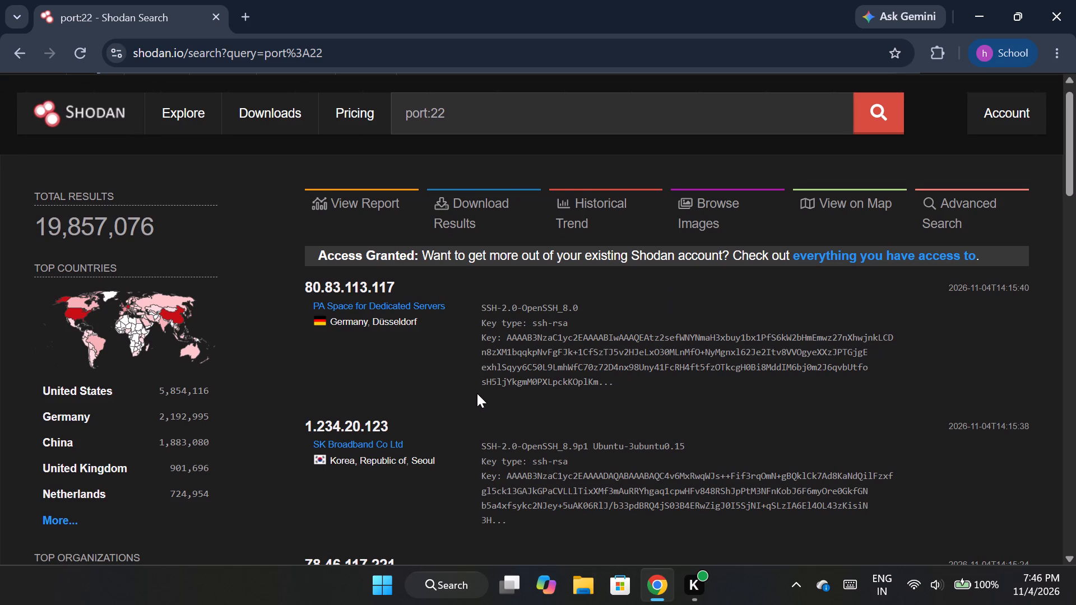
Switch to Word and open the recent document CYBER from Downloads.
{"action": "left_click", "coordinate": [384, 583]}
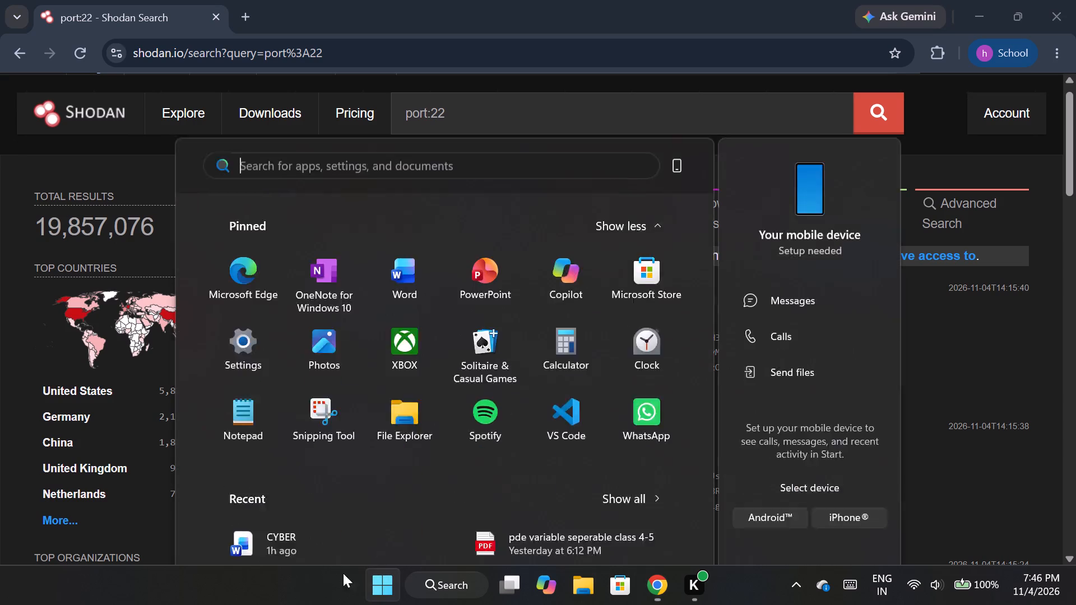
{"action": "left_click", "coordinate": [404, 175]}
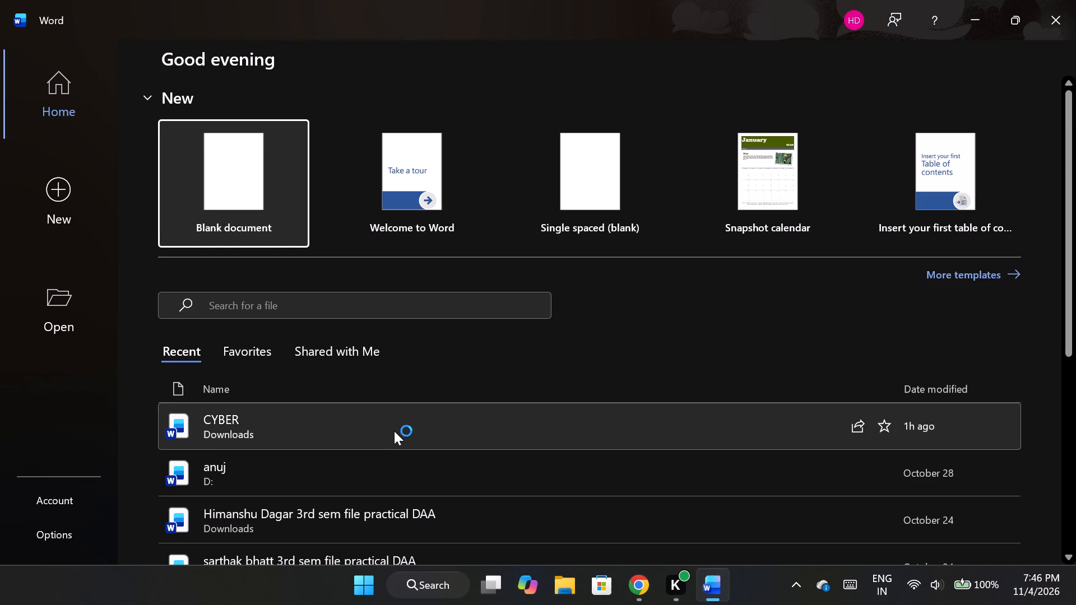
{"action": "left_click", "coordinate": [393, 428]}
Insert two blank lines between the end of the Q2 text and the Q3 Shodan question.
{"action": "scroll", "coordinate": [426, 354], "scroll_direction": "down", "scroll_amount": 3}
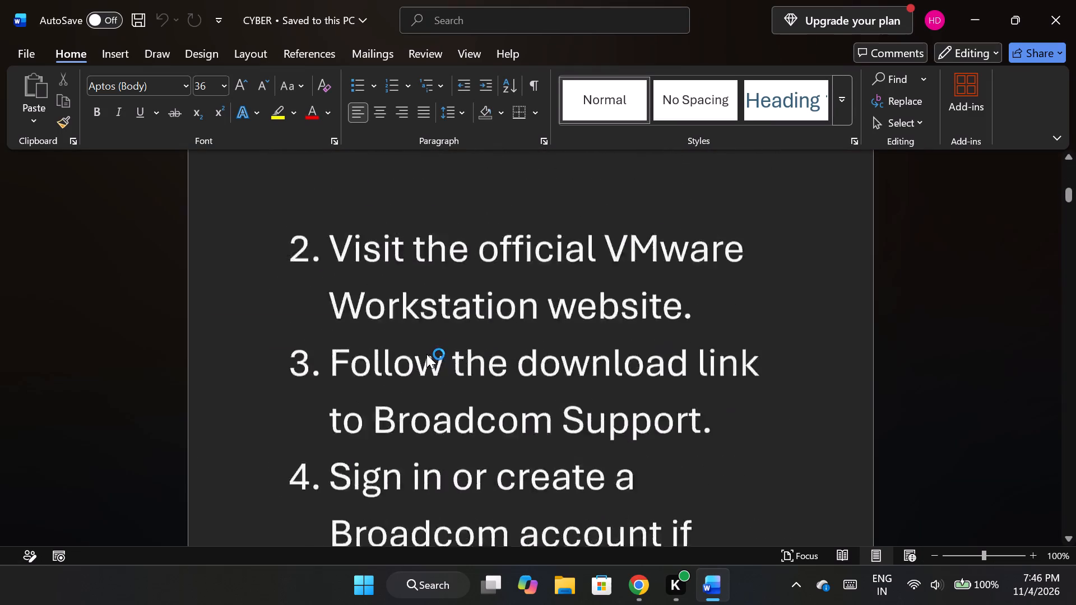
{"action": "scroll", "coordinate": [426, 354], "scroll_direction": "down", "scroll_amount": 8}
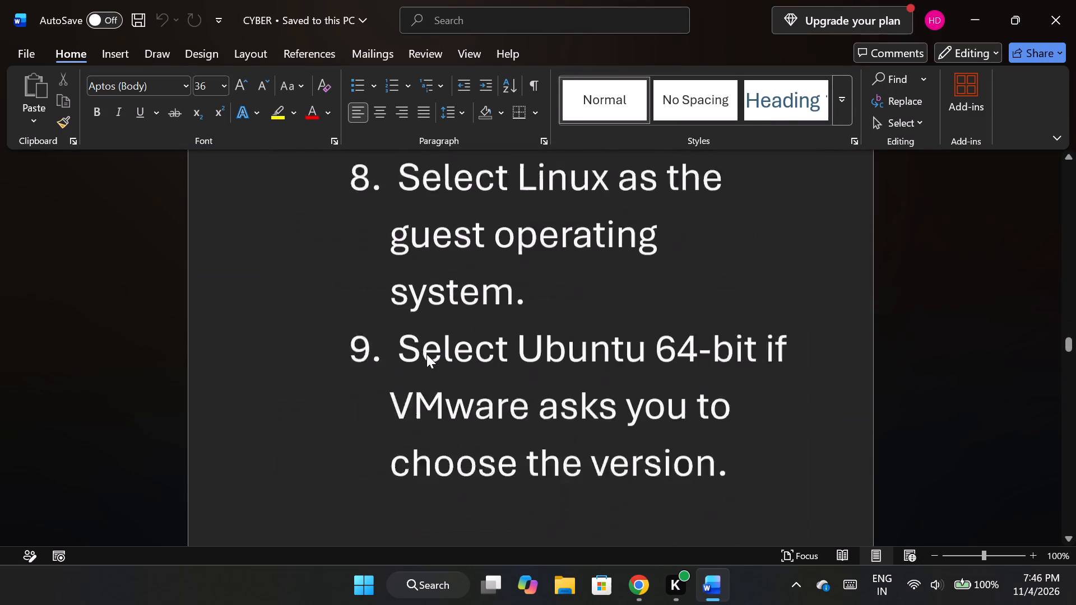
{"action": "scroll", "coordinate": [426, 354], "scroll_direction": "down", "scroll_amount": 4}
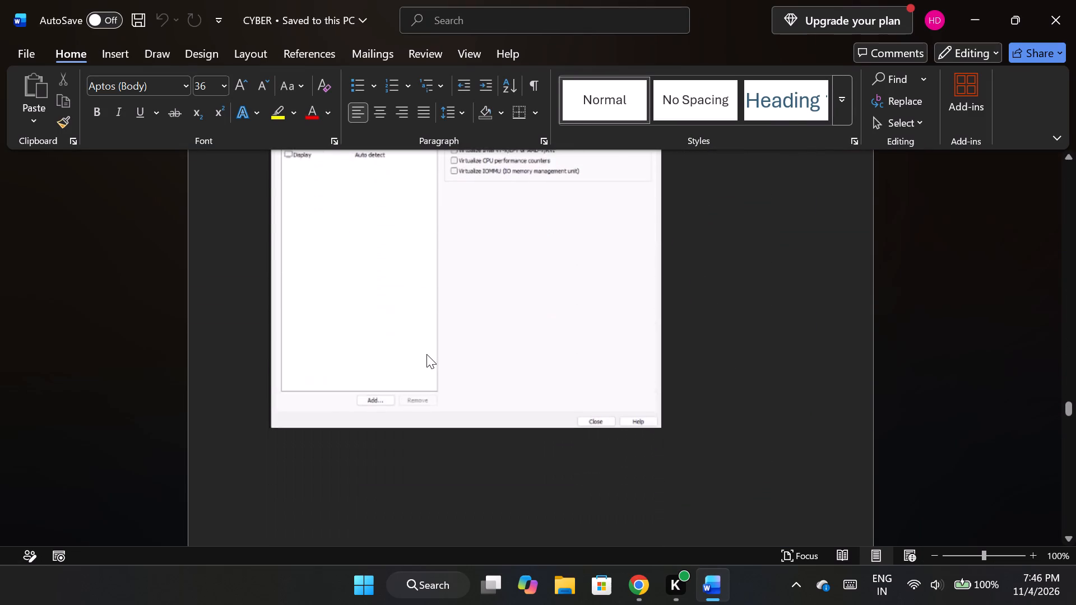
{"action": "scroll", "coordinate": [426, 354], "scroll_direction": "down", "scroll_amount": 4}
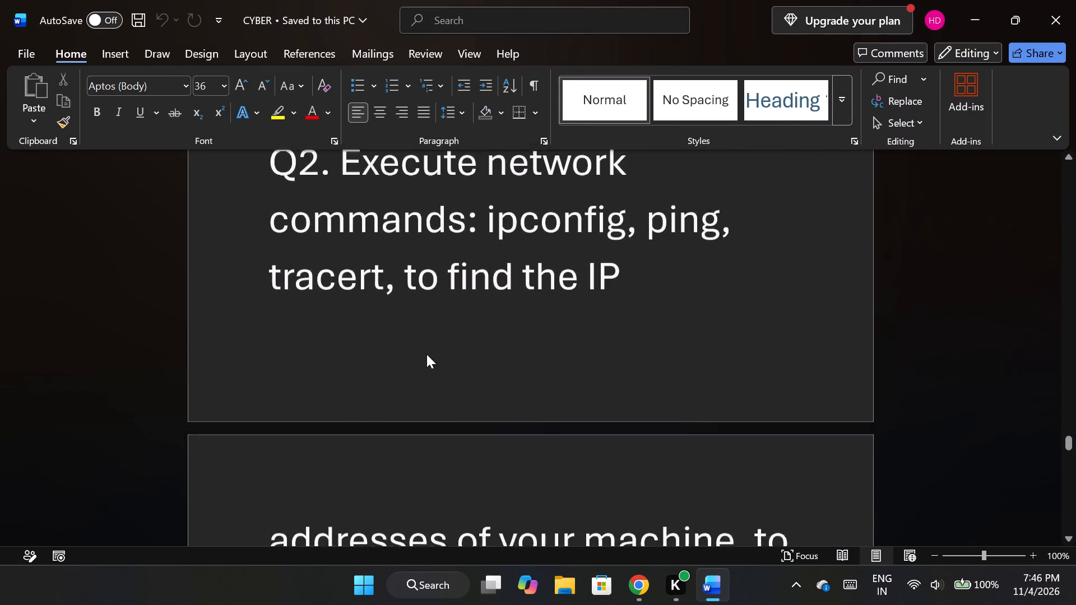
{"action": "scroll", "coordinate": [426, 354], "scroll_direction": "down", "scroll_amount": 1}
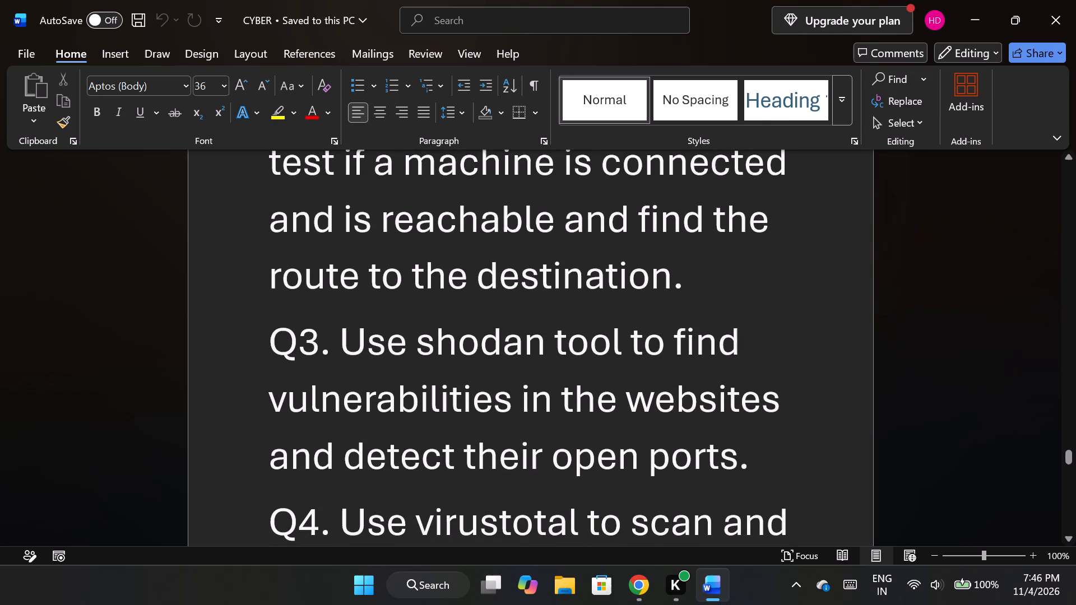
{"action": "left_click", "coordinate": [712, 288]}
{"action": "key", "text": "Return"}
{"action": "key", "text": "Return"}
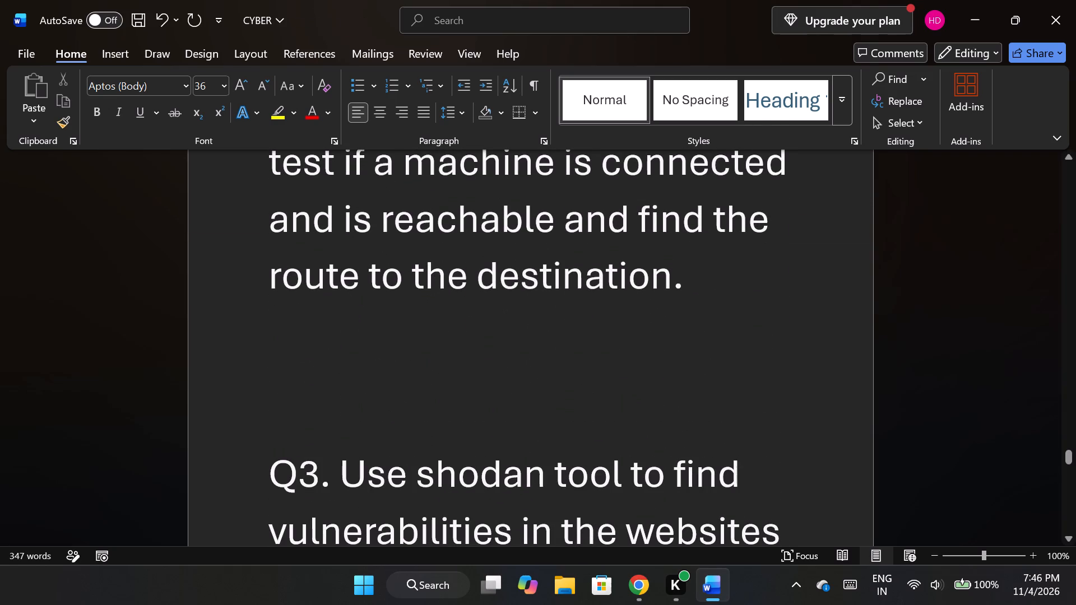
{"action": "key", "text": "Up"}
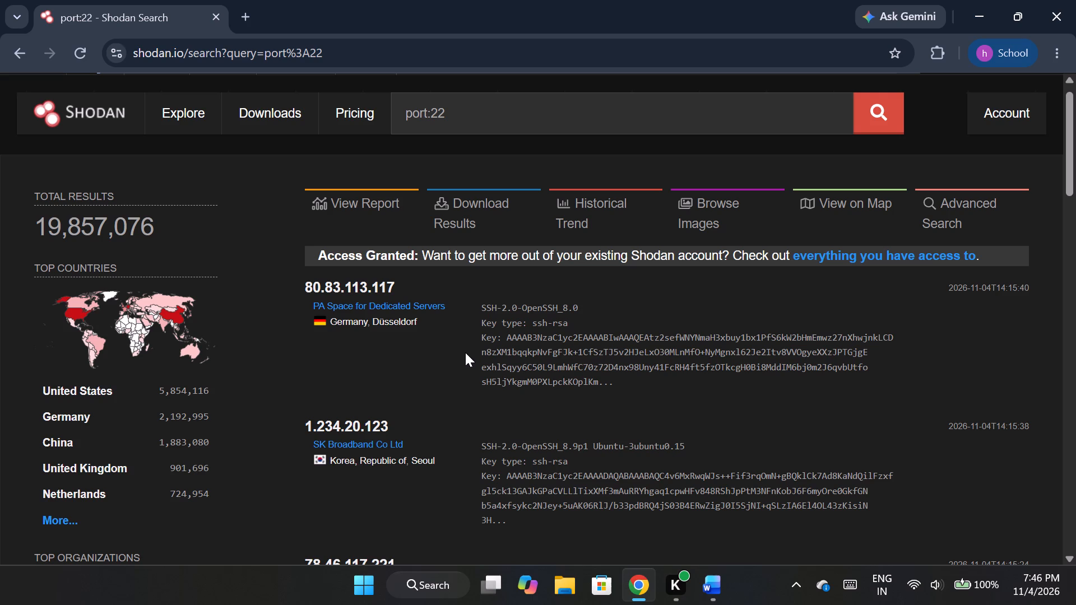
In Chrome, snip the port:22 results from the Top Countries heading down, across the page's full width, and copy the capture.
{"action": "scroll", "coordinate": [465, 352], "scroll_direction": "down", "scroll_amount": 1}
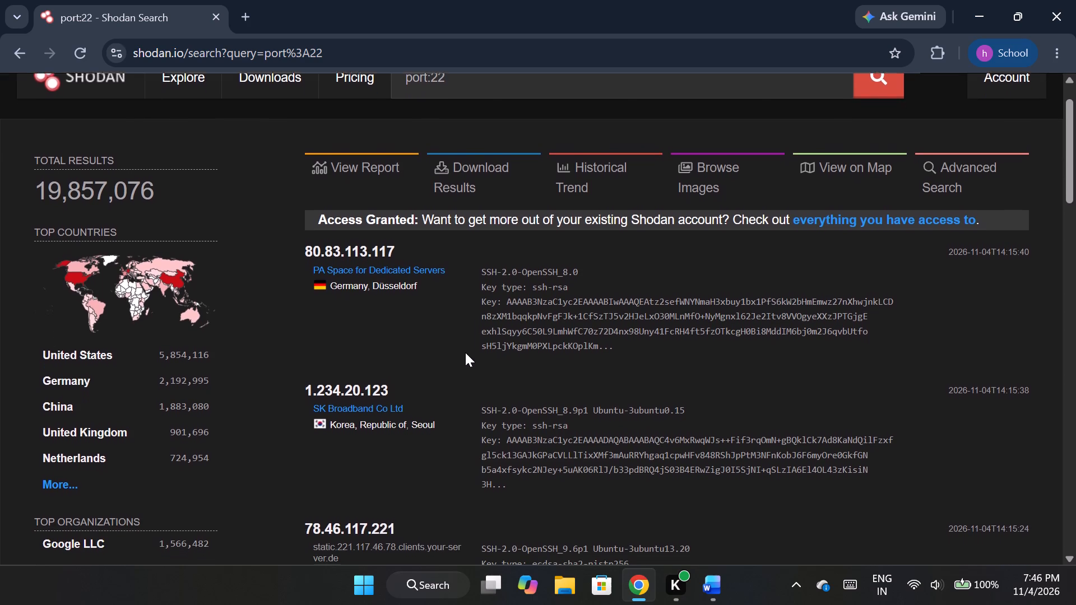
{"action": "scroll", "coordinate": [465, 352], "scroll_direction": "down", "scroll_amount": 1}
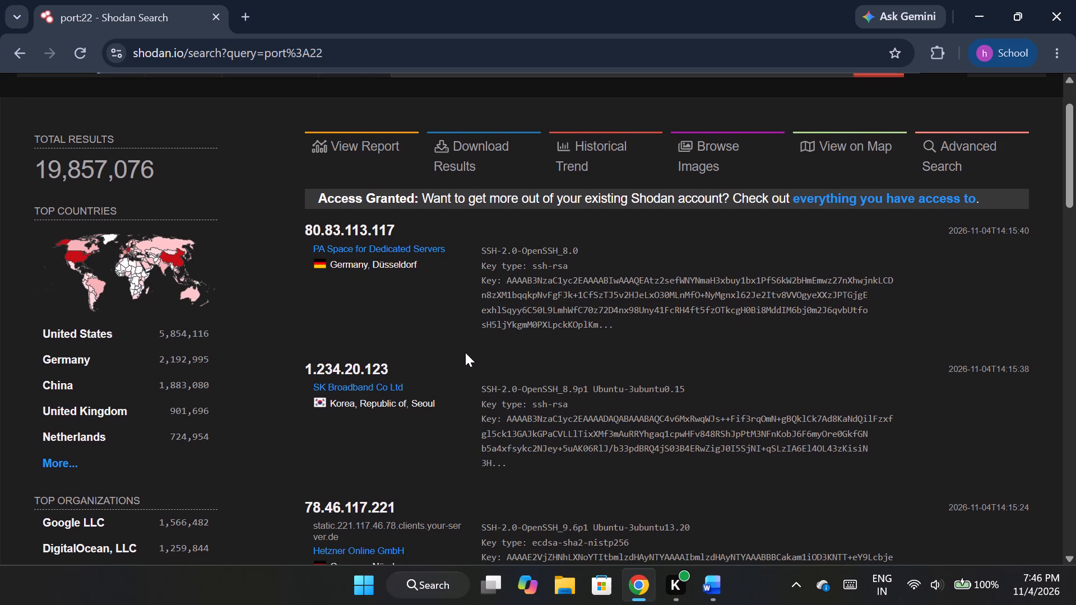
{"action": "scroll", "coordinate": [465, 352], "scroll_direction": "down", "scroll_amount": 1}
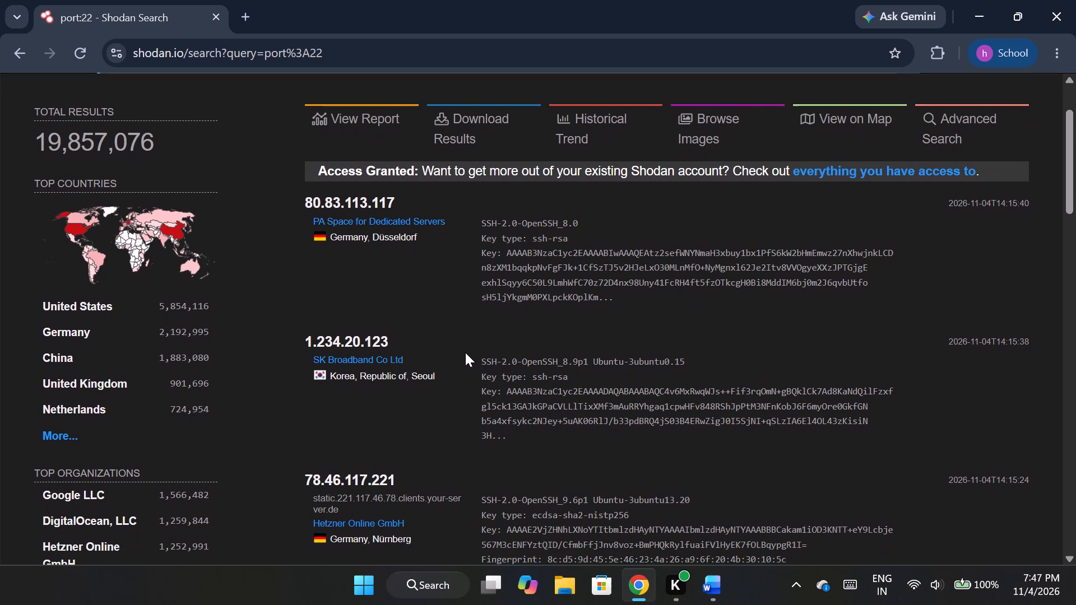
{"action": "scroll", "coordinate": [465, 352], "scroll_direction": "down", "scroll_amount": 1}
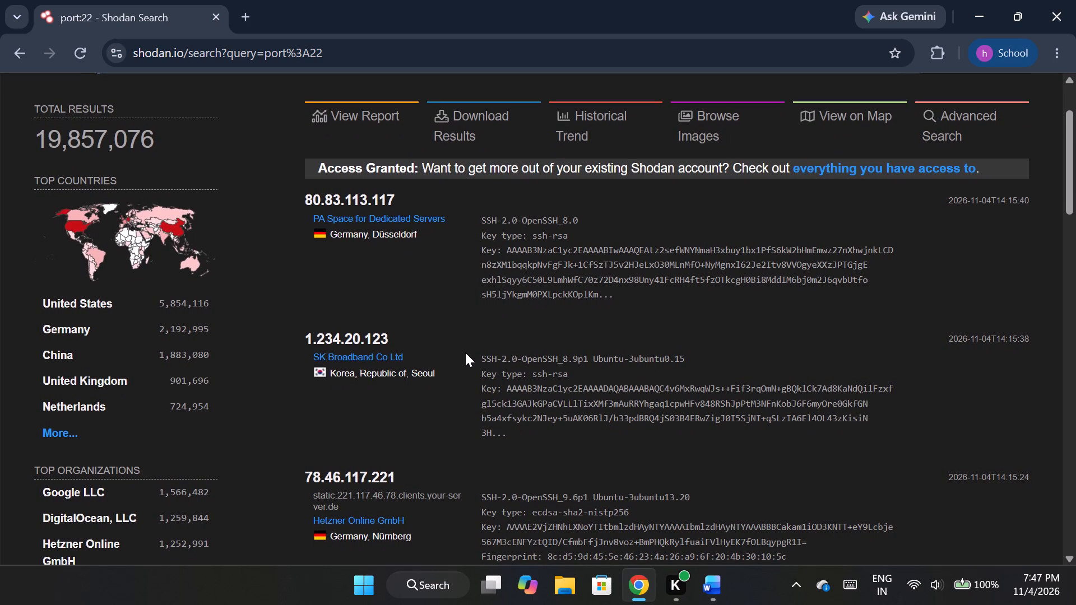
{"action": "key", "text": "shift+super+s"}
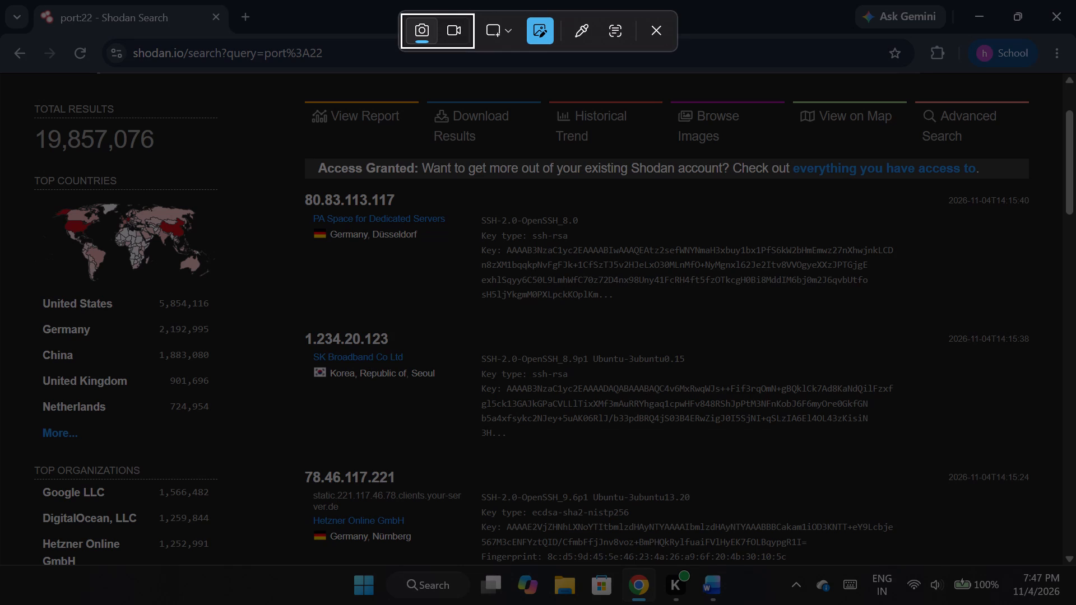
{"action": "left_click_drag", "start_coordinate": [17, 171], "coordinate": [669, 239]}
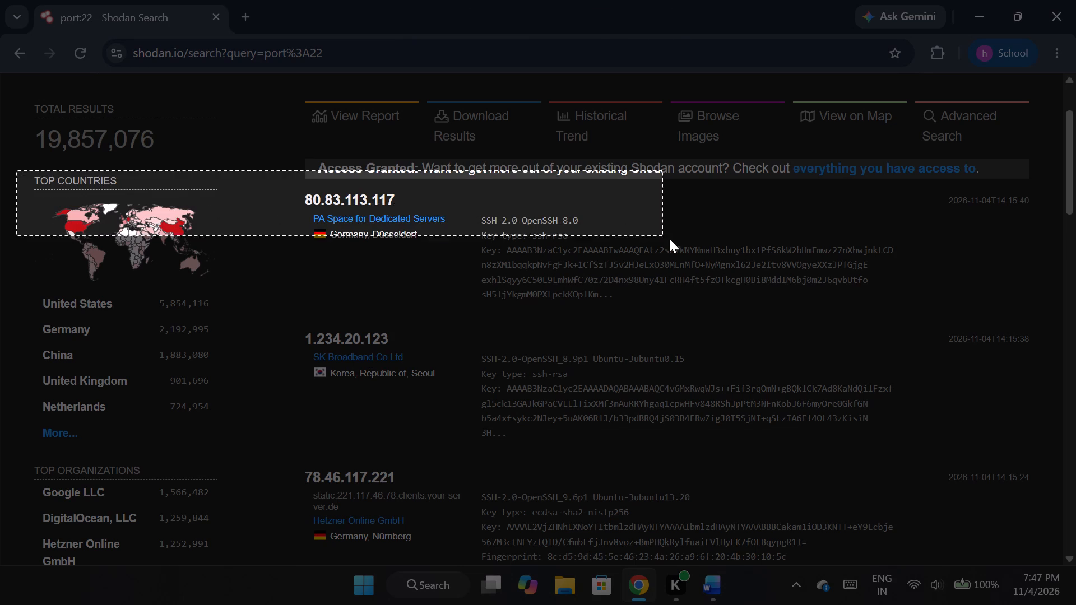
{"action": "left_click_drag", "start_coordinate": [669, 239], "coordinate": [981, 490]}
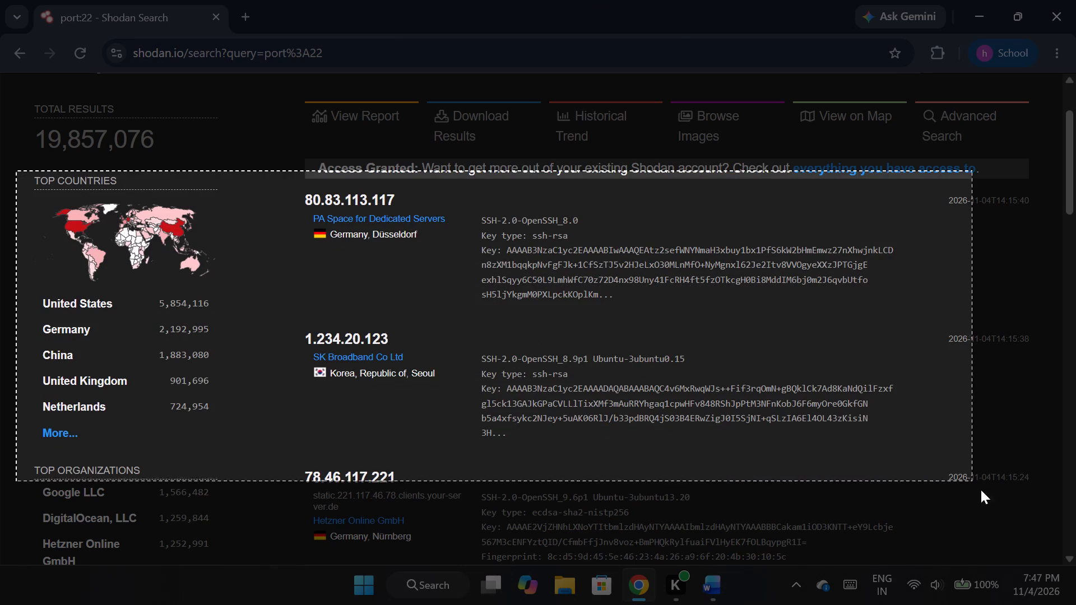
{"action": "left_click_drag", "start_coordinate": [981, 490], "coordinate": [1075, 560]}
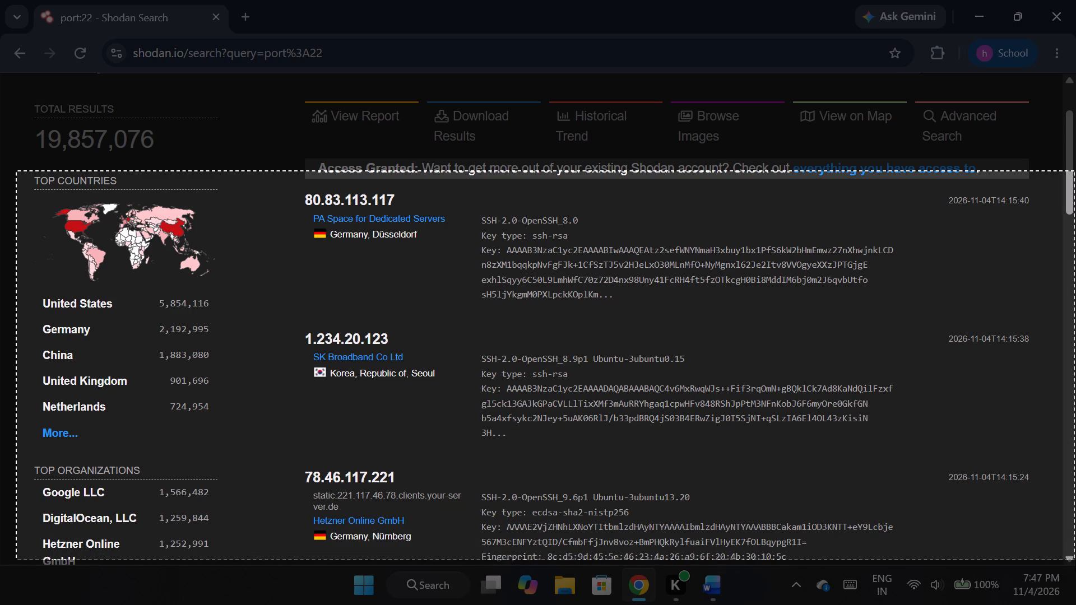
{"action": "left_click_drag", "start_coordinate": [1075, 560], "coordinate": [1075, 563]}
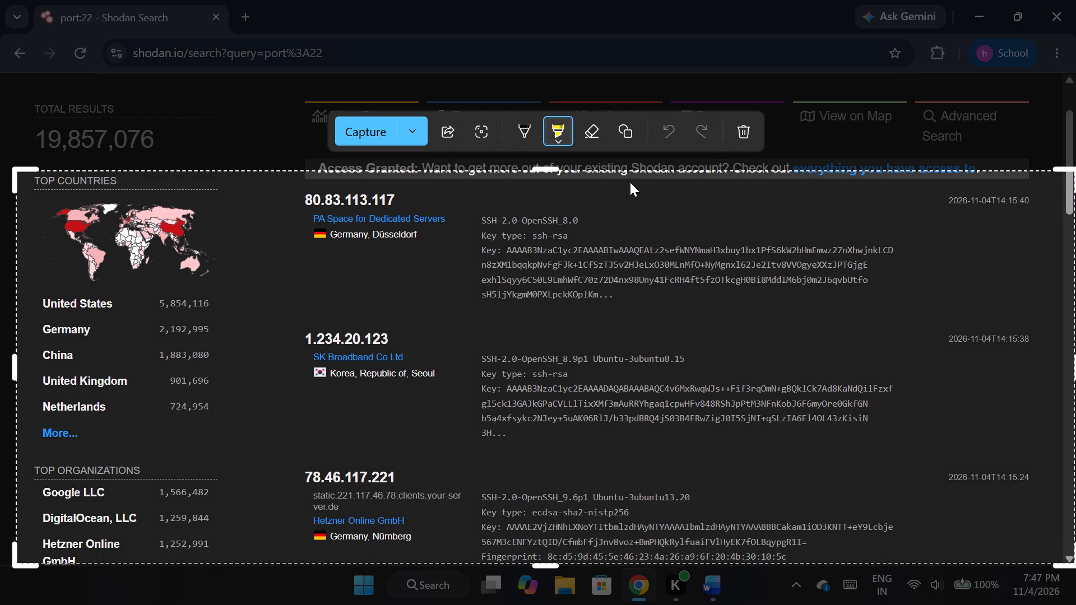
{"action": "key", "text": "ctrl+c"}
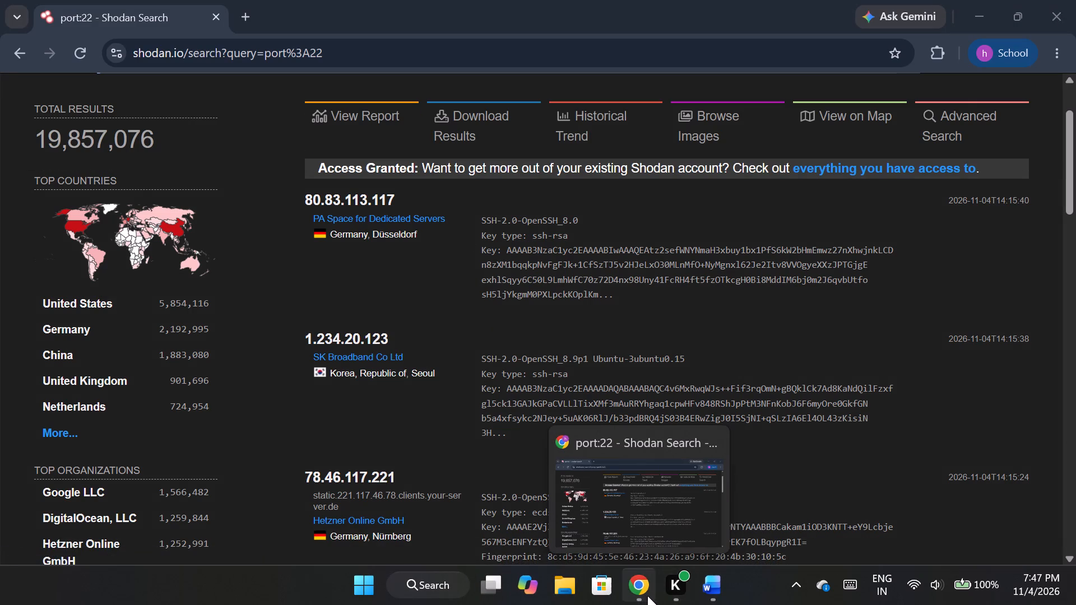
Switch to Word and paste the captured Shodan results on the first blank line below the Q2 text.
{"action": "left_click", "coordinate": [716, 592]}
{"action": "left_click", "coordinate": [415, 342]}
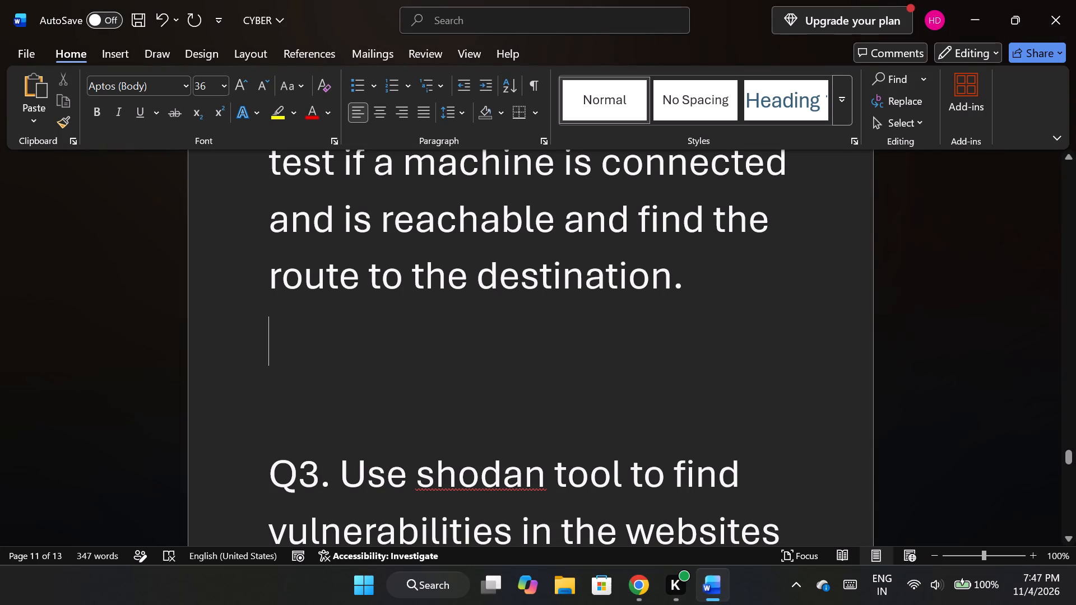
{"action": "key", "text": "ctrl+v"}
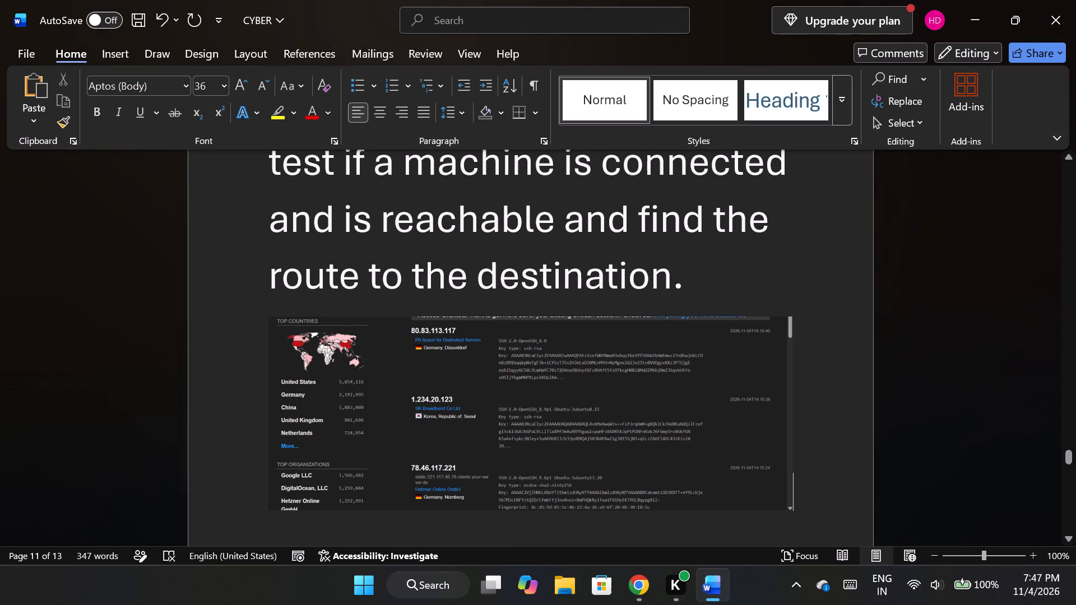
{"action": "scroll", "coordinate": [815, 355], "scroll_direction": "down", "scroll_amount": 2}
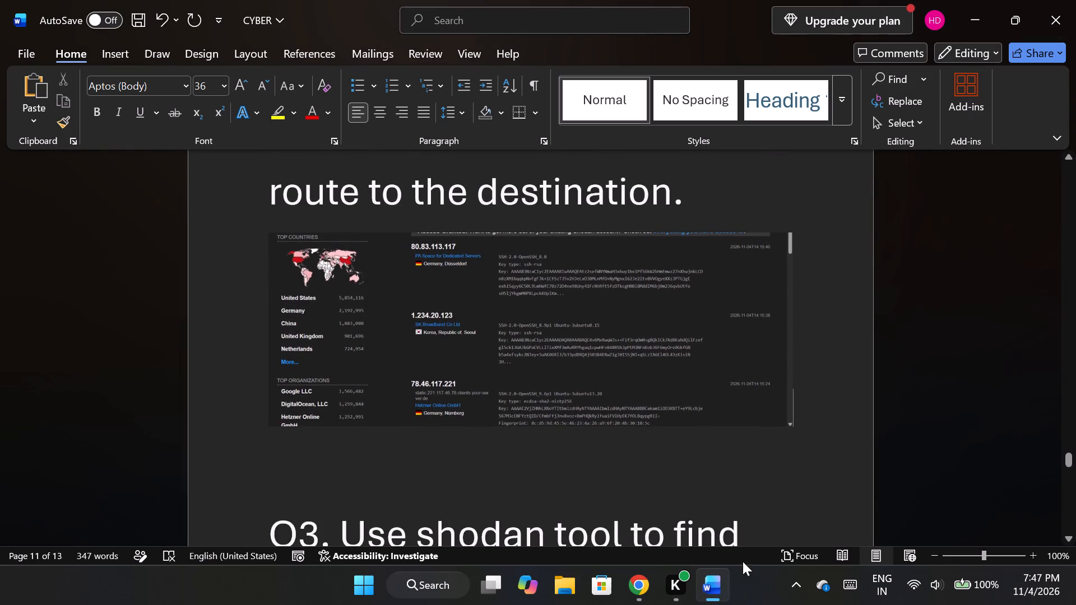
Switch to Chrome, look through the port:22 Shodan results and narrow them to the organization Contabo GmbH.
{"action": "left_click", "coordinate": [640, 597]}
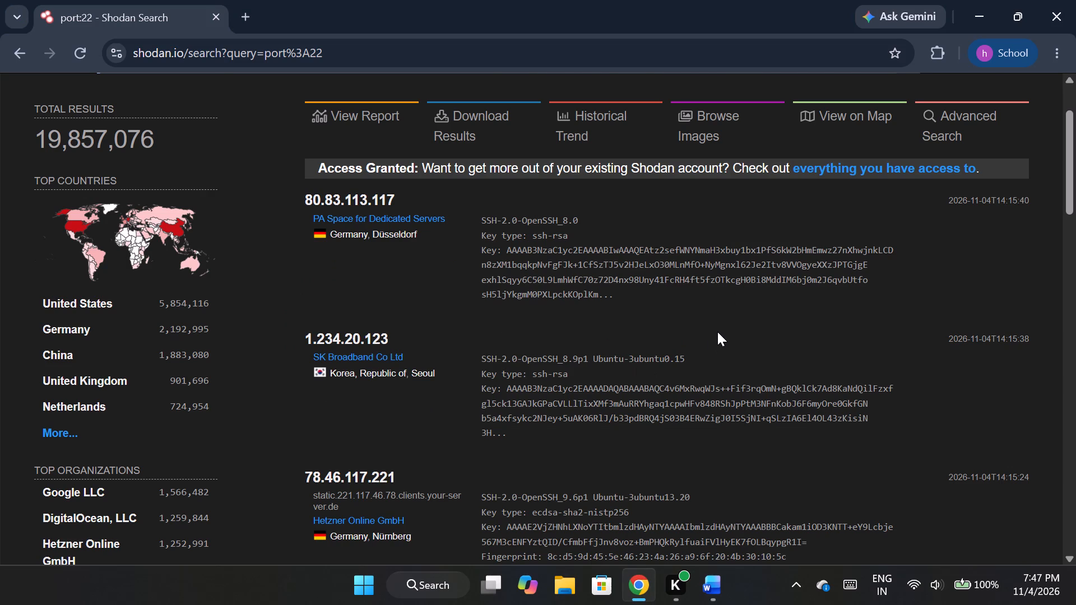
{"action": "scroll", "coordinate": [717, 332], "scroll_direction": "down", "scroll_amount": 4}
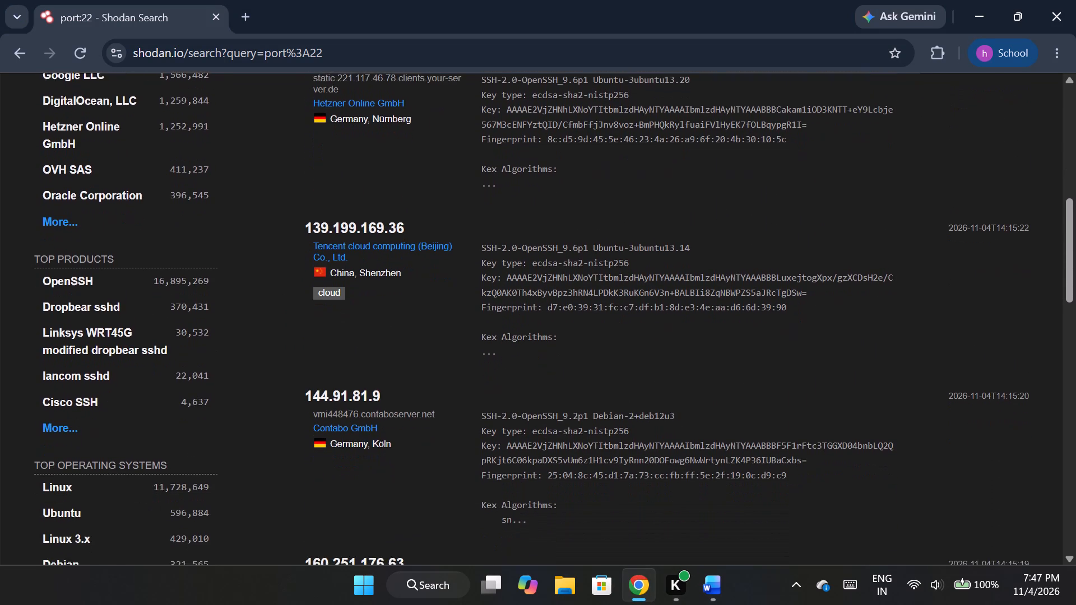
{"action": "scroll", "coordinate": [717, 332], "scroll_direction": "down", "scroll_amount": 4}
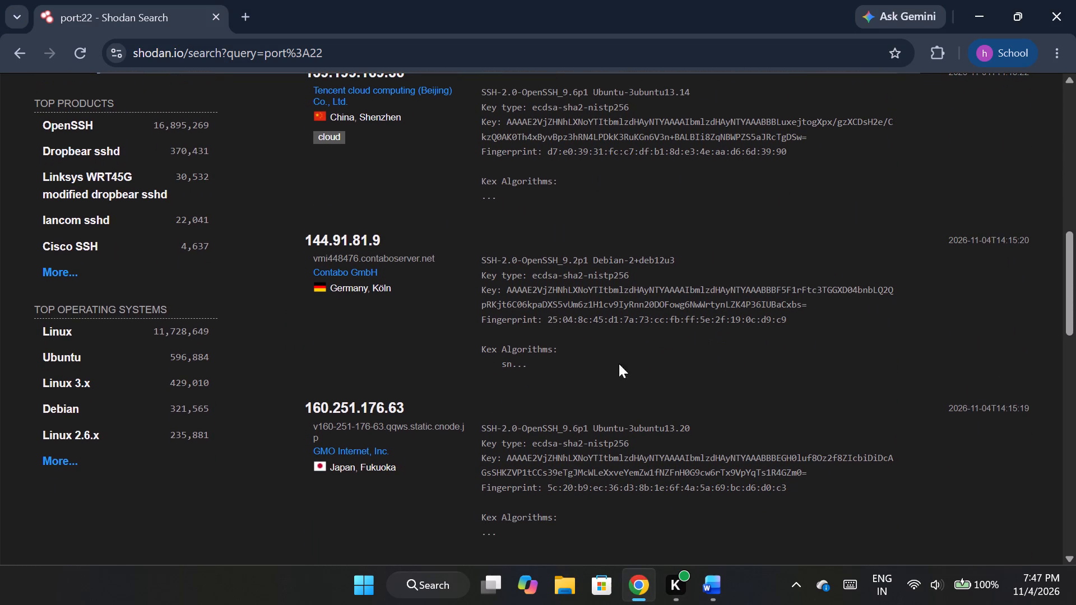
{"action": "left_click", "coordinate": [360, 274]}
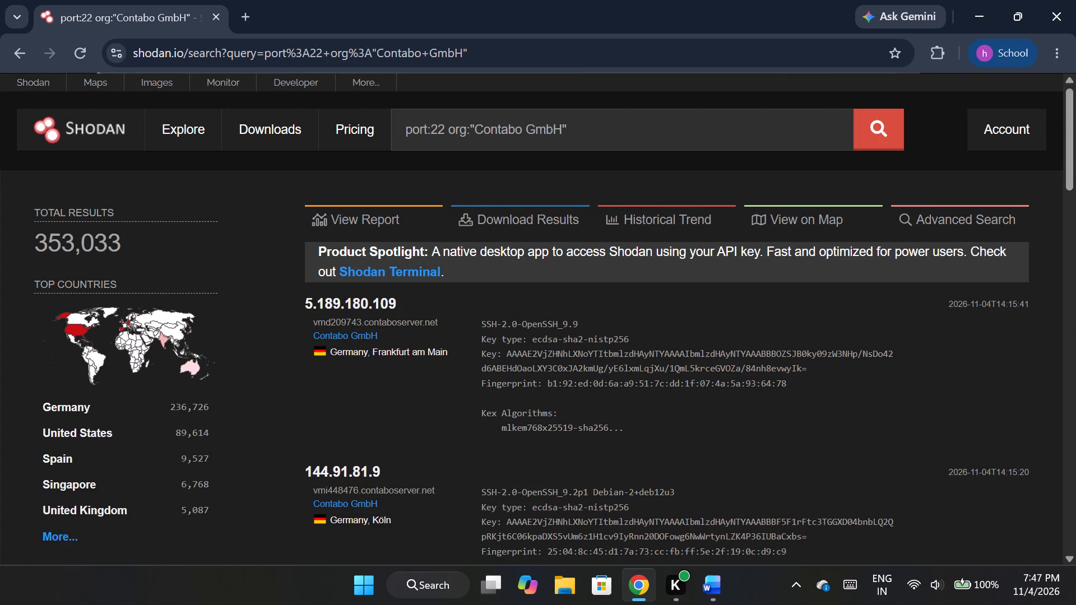
{"action": "left_click", "coordinate": [353, 332]}
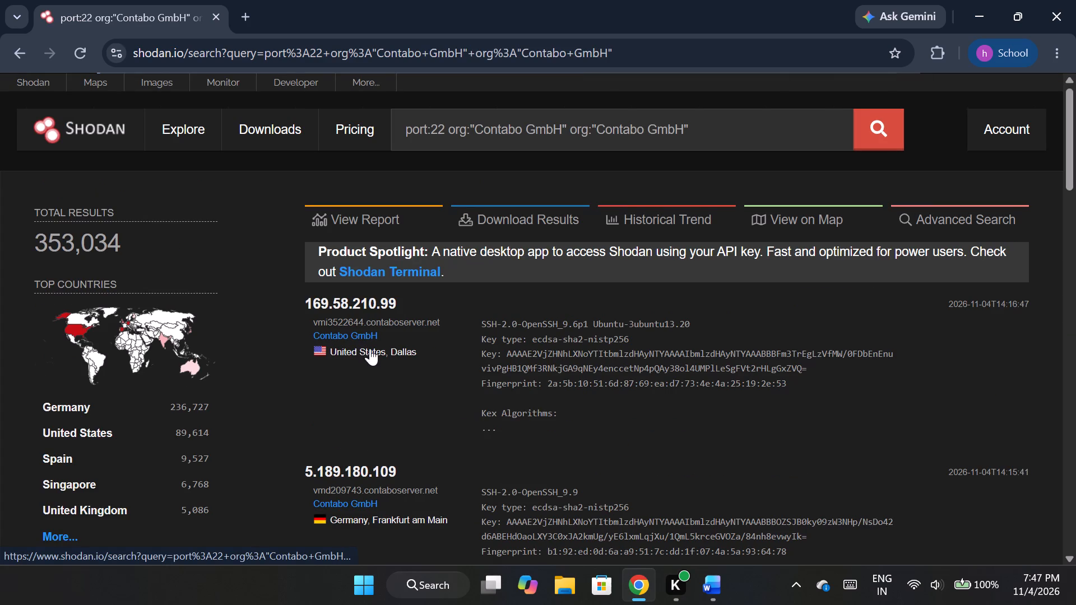
{"action": "scroll", "coordinate": [400, 374], "scroll_direction": "down", "scroll_amount": 1}
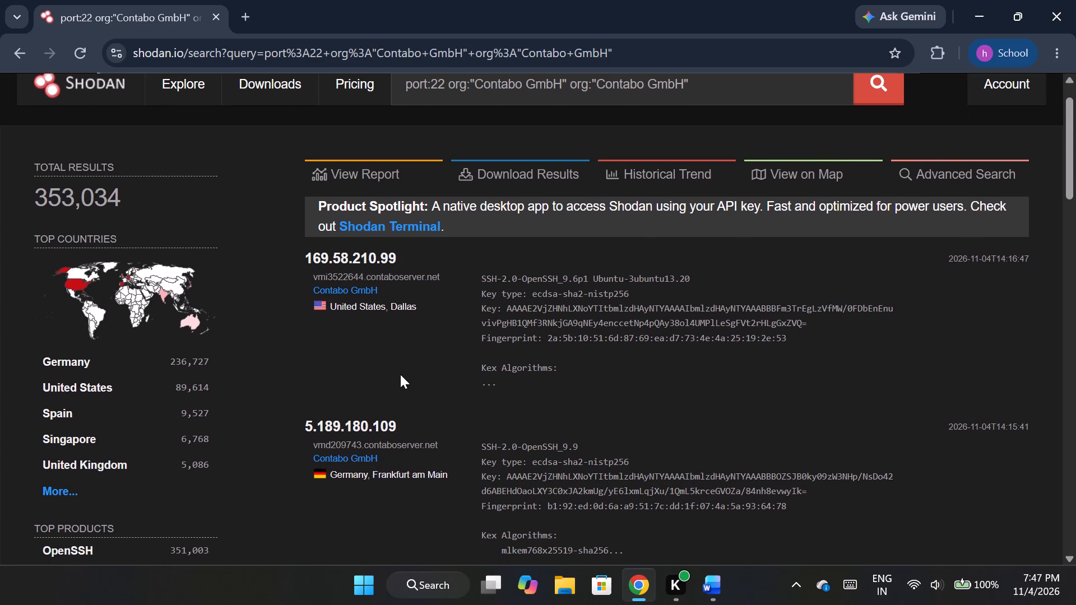
{"action": "scroll", "coordinate": [400, 374], "scroll_direction": "down", "scroll_amount": 1}
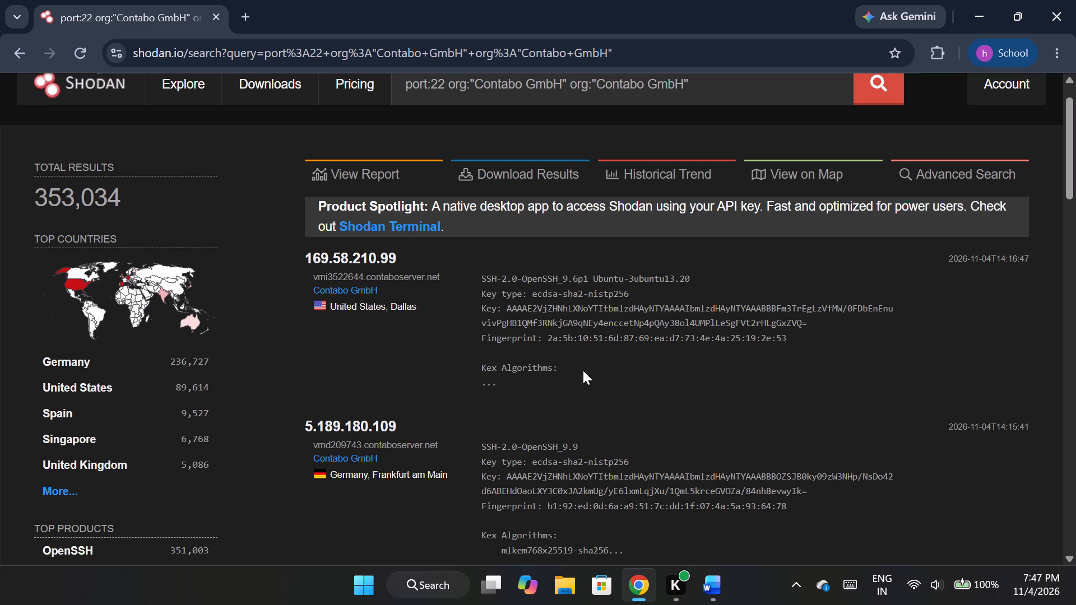
{"action": "double_click", "coordinate": [414, 314]}
{"action": "left_click", "coordinate": [414, 315]}
{"action": "scroll", "coordinate": [421, 372], "scroll_direction": "up", "scroll_amount": 1}
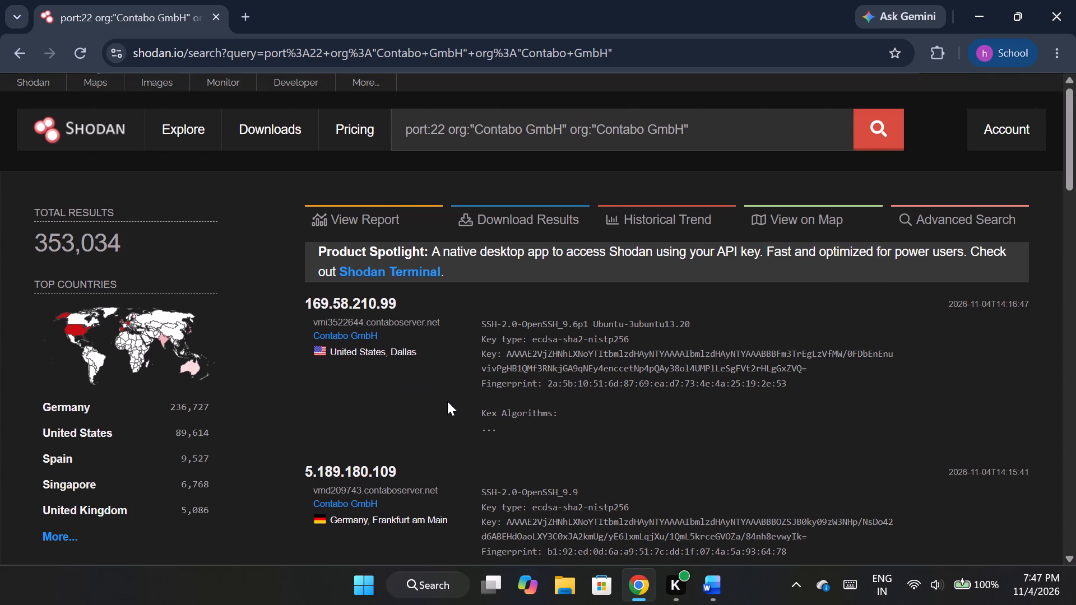
Switch to Word and move the Shodan screenshot from below the Q2 text to a new line directly below the Q3 question.
{"action": "left_click", "coordinate": [718, 584]}
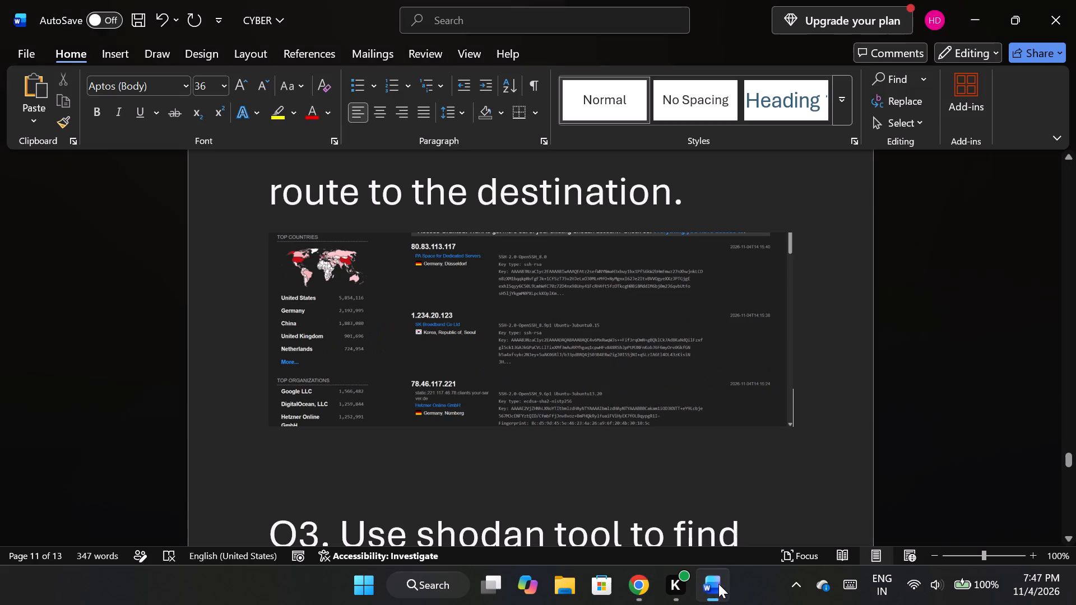
{"action": "scroll", "coordinate": [421, 452], "scroll_direction": "down", "scroll_amount": 2}
{"action": "scroll", "coordinate": [421, 452], "scroll_direction": "up", "scroll_amount": 1}
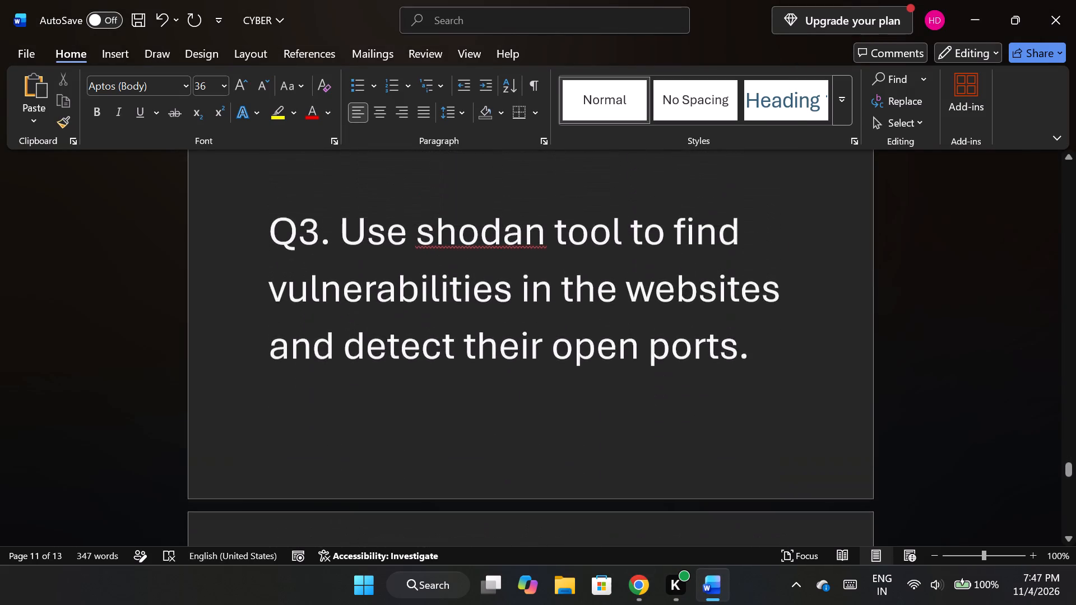
{"action": "scroll", "coordinate": [421, 452], "scroll_direction": "up", "scroll_amount": 1}
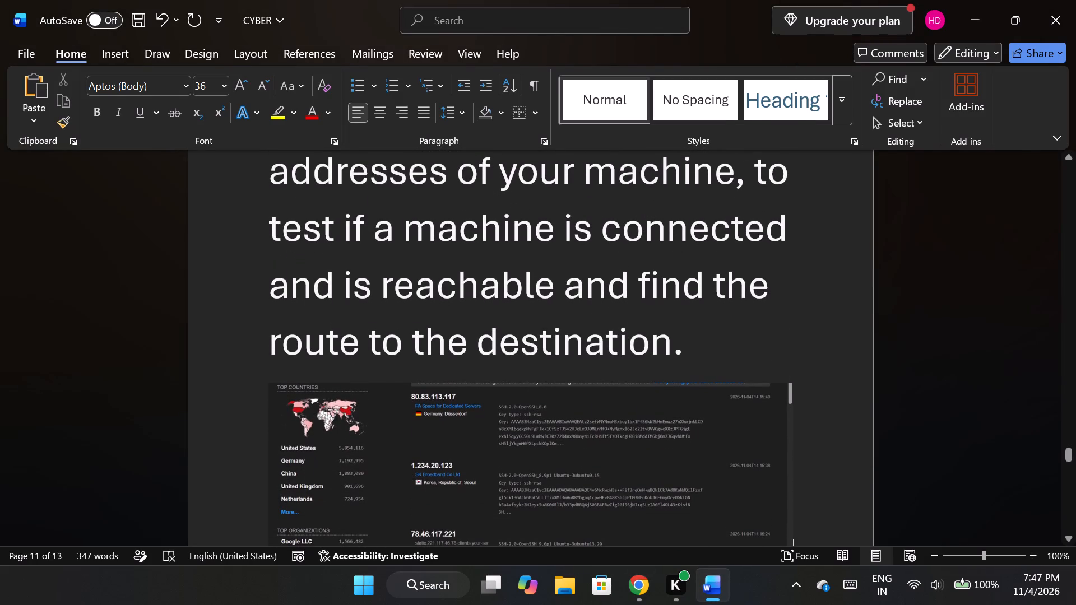
{"action": "left_click", "coordinate": [462, 458]}
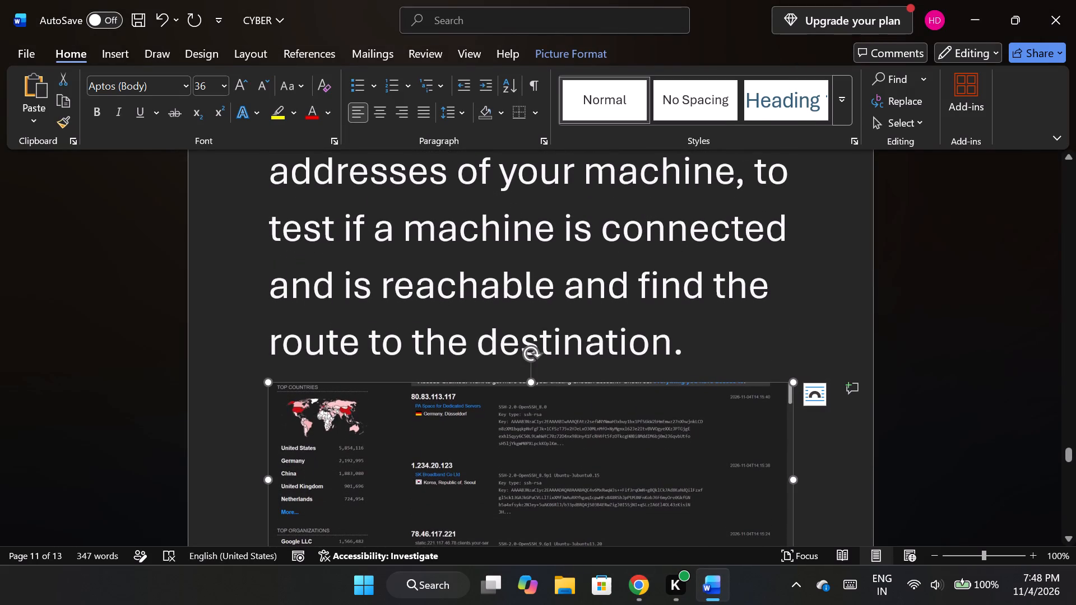
{"action": "key", "text": "ctrl+x"}
{"action": "scroll", "coordinate": [462, 458], "scroll_direction": "down", "scroll_amount": 2}
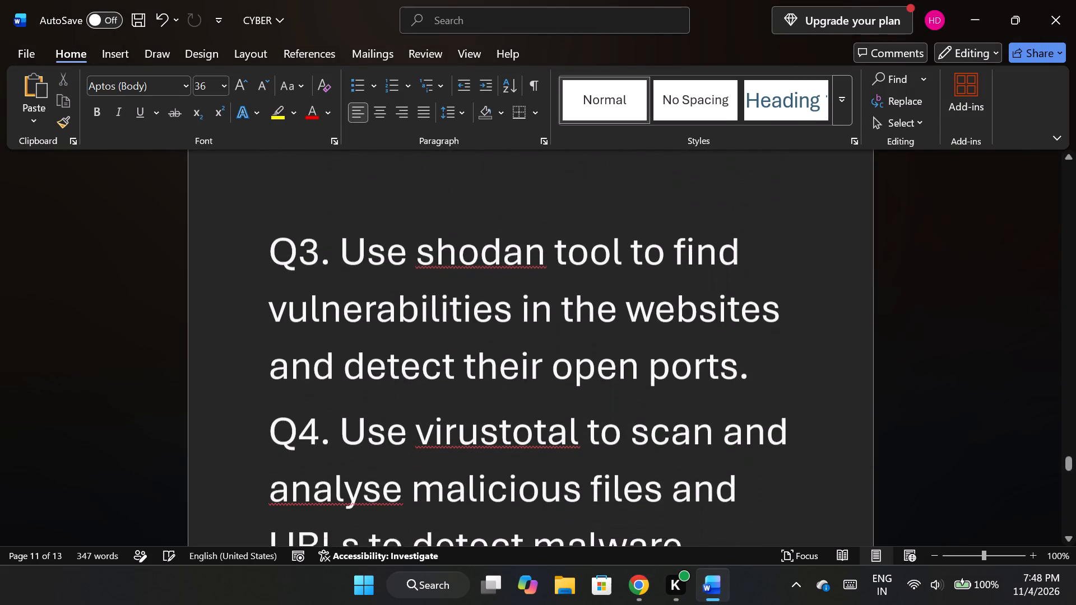
{"action": "scroll", "coordinate": [462, 458], "scroll_direction": "down", "scroll_amount": 1}
{"action": "left_click", "coordinate": [765, 334]}
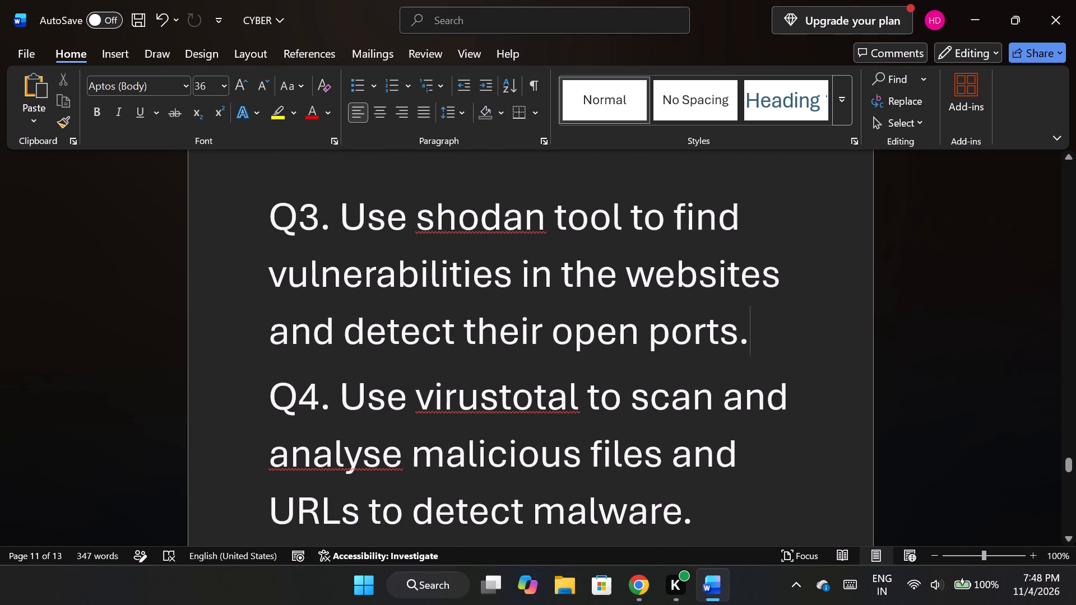
{"action": "key", "text": "Return"}
{"action": "key", "text": "ctrl+v"}
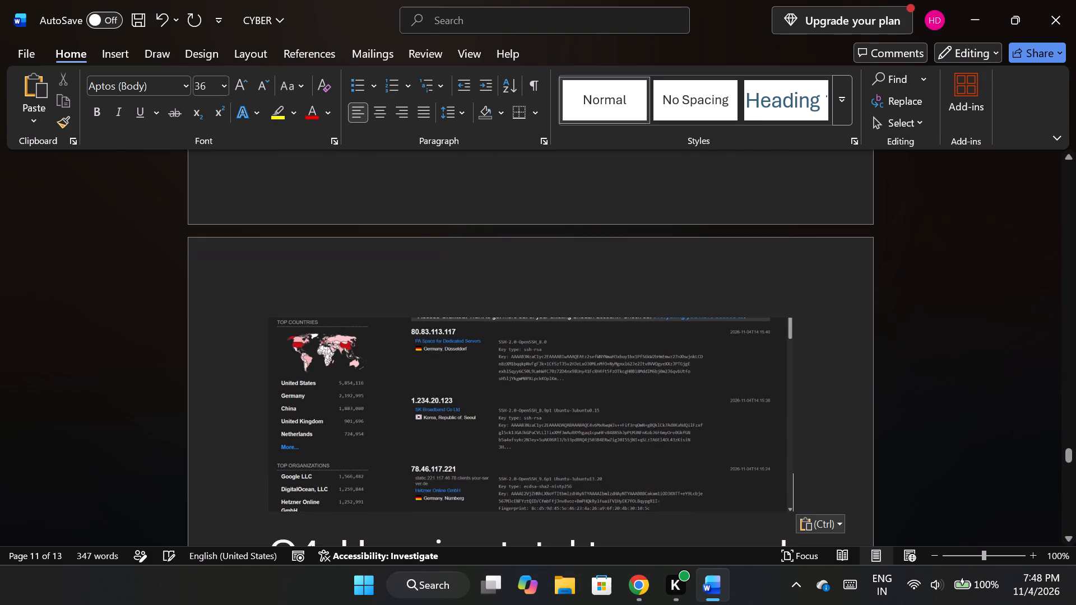
Insert a blank line between the Q4 virustotal question and the Q5 question.
{"action": "scroll", "coordinate": [661, 338], "scroll_direction": "up", "scroll_amount": 3}
{"action": "scroll", "coordinate": [661, 338], "scroll_direction": "down", "scroll_amount": 1}
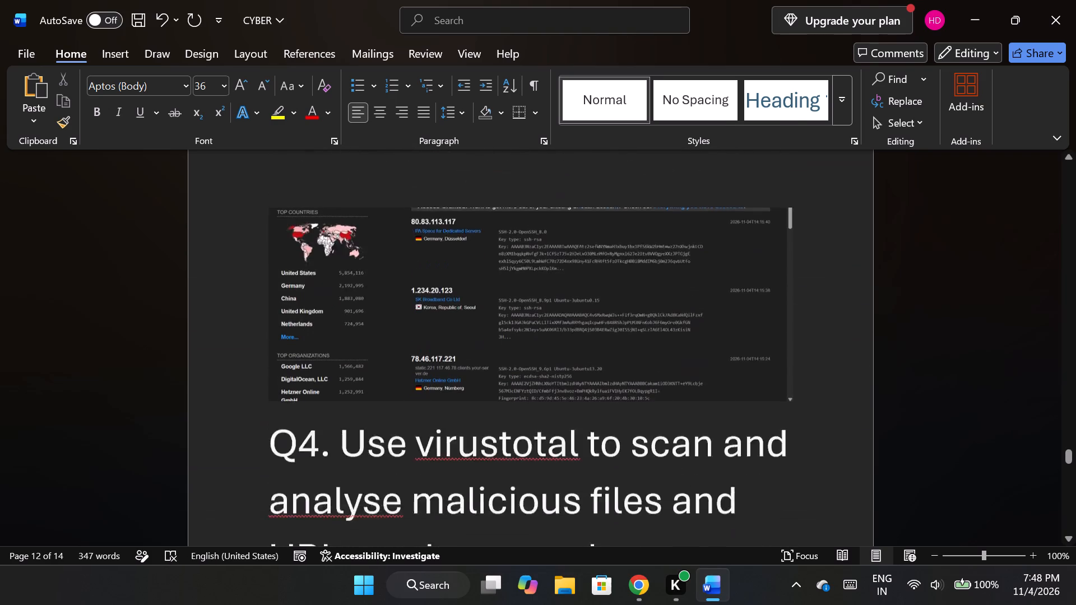
{"action": "scroll", "coordinate": [661, 338], "scroll_direction": "down", "scroll_amount": 2}
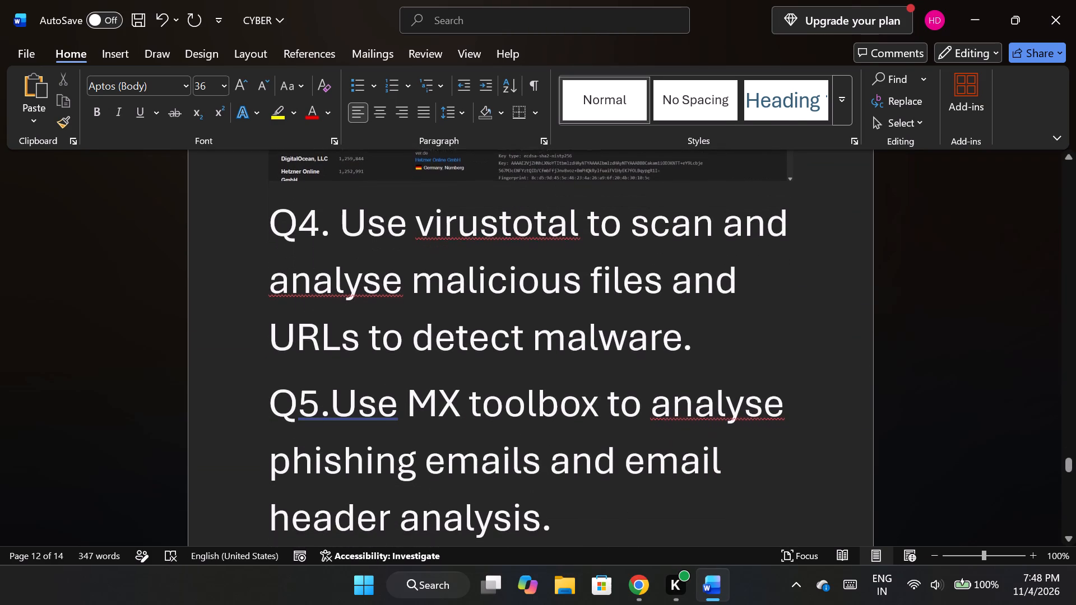
{"action": "scroll", "coordinate": [661, 338], "scroll_direction": "down", "scroll_amount": 1}
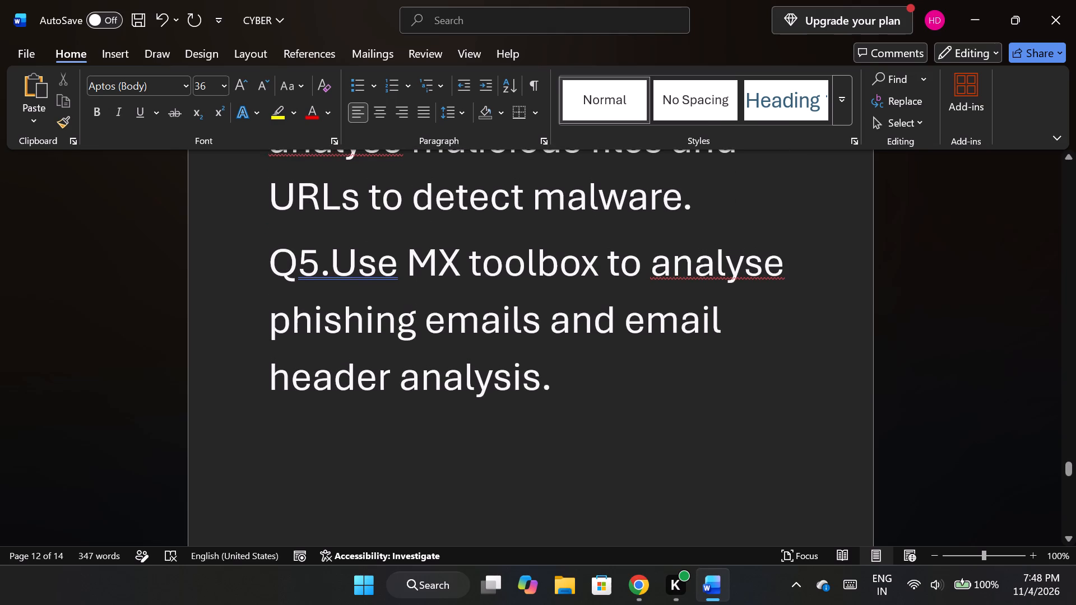
{"action": "left_click", "coordinate": [712, 212]}
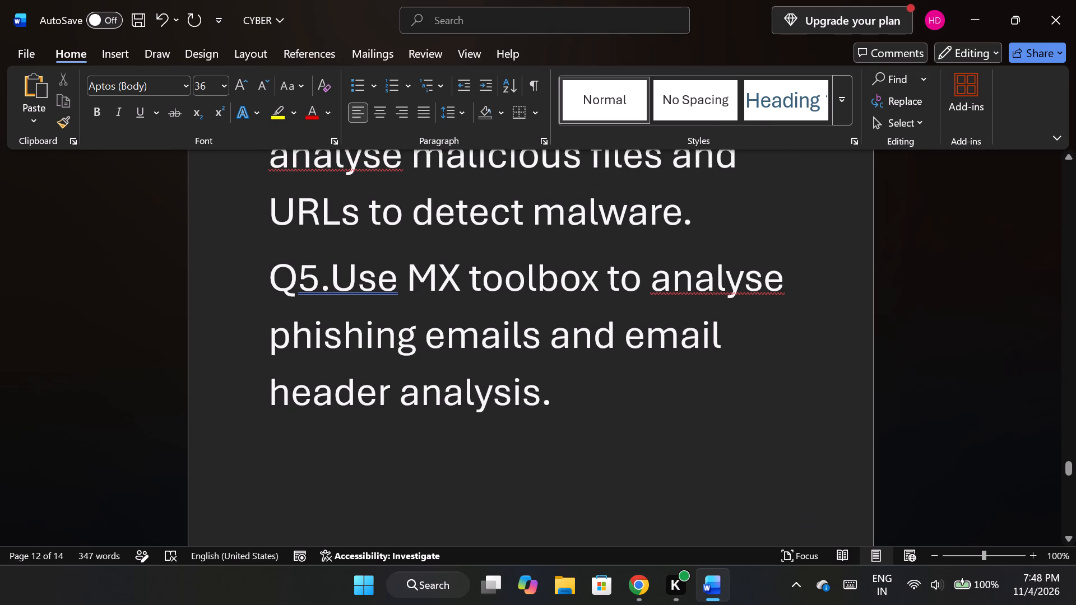
{"action": "key", "text": "Return"}
Switch to Chrome, search for virustotal in a new tab and open the VirusTotal home page.
{"action": "left_click", "coordinate": [629, 602]}
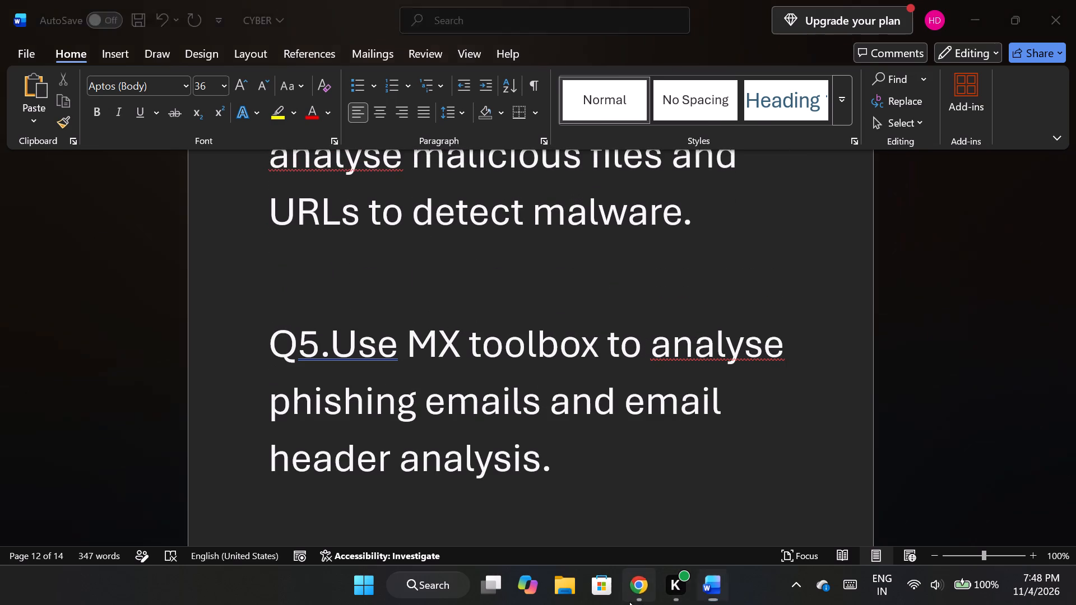
{"action": "left_click", "coordinate": [248, 22]}
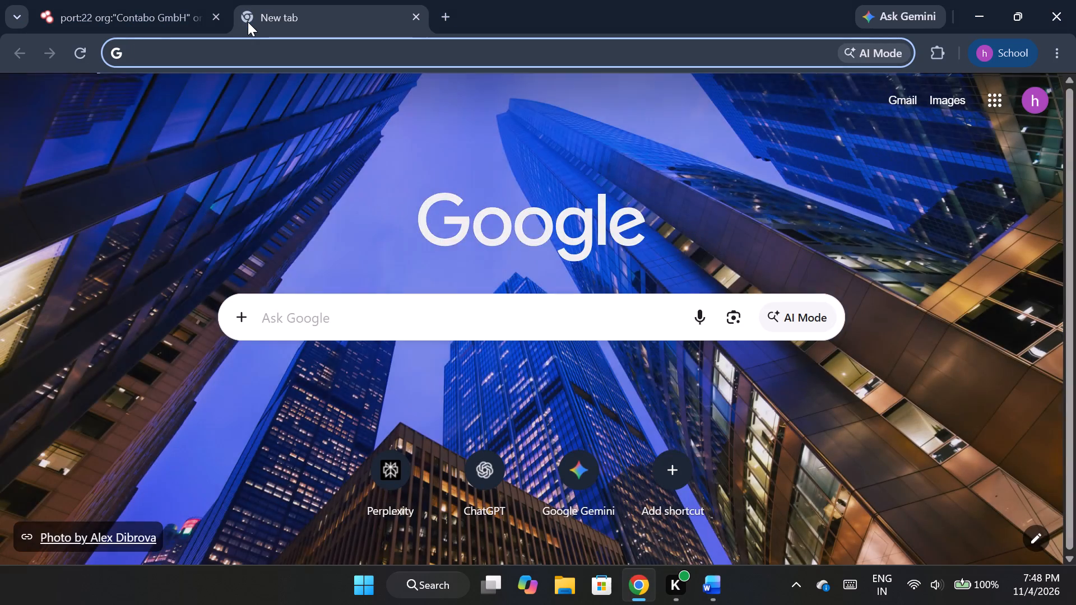
{"action": "type", "text": "virus"}
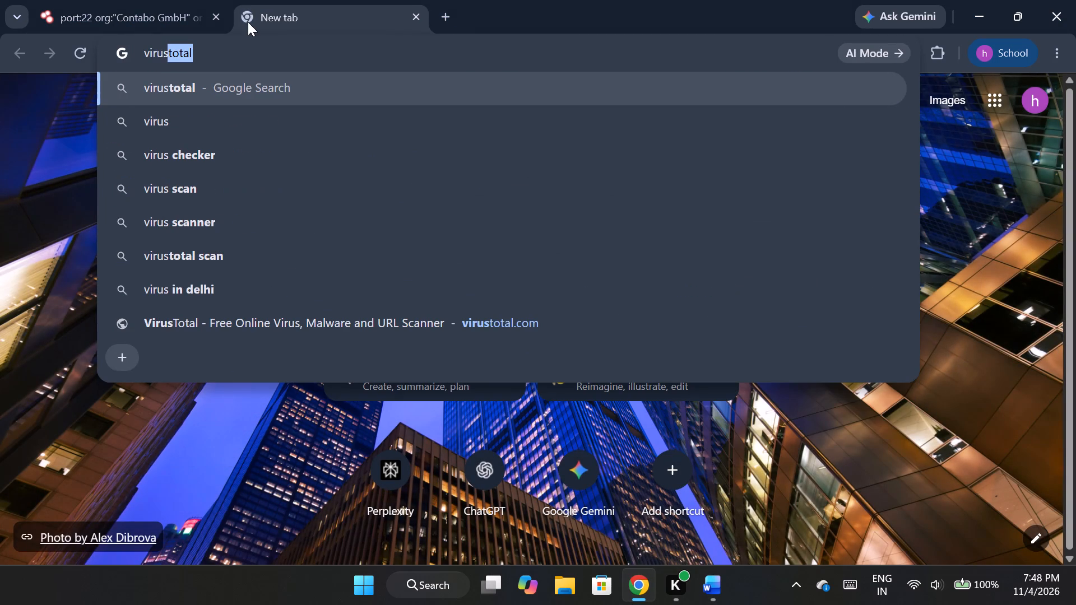
{"action": "key", "text": "Return"}
{"action": "left_click", "coordinate": [183, 249]}
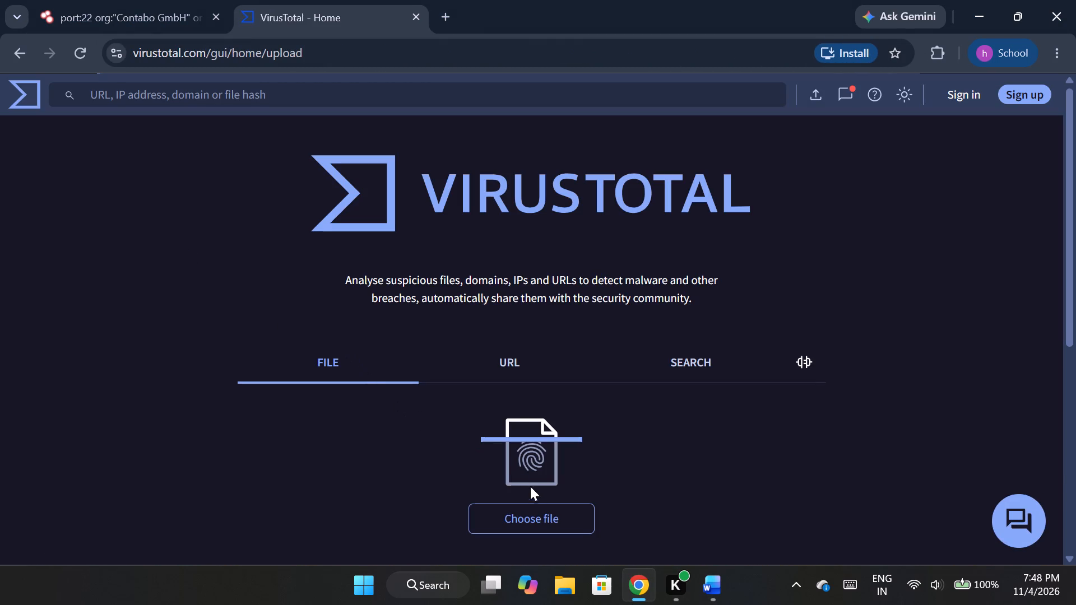
Upload Assignment1_Pdf.pdf from Downloads to VirusTotal and submit it for analysis.
{"action": "left_click", "coordinate": [547, 509]}
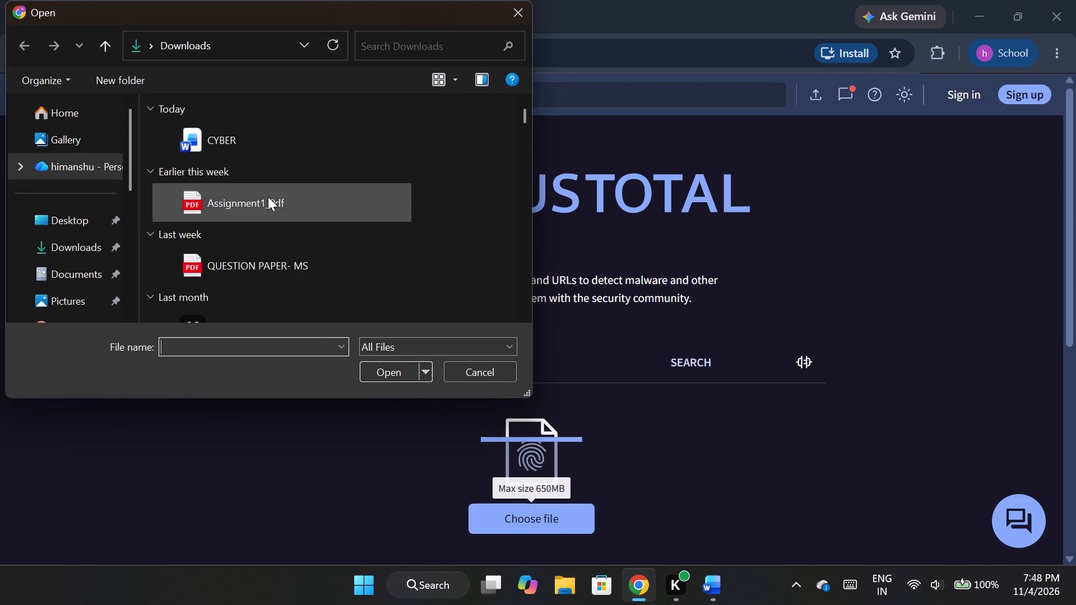
{"action": "scroll", "coordinate": [281, 204], "scroll_direction": "down", "scroll_amount": 1}
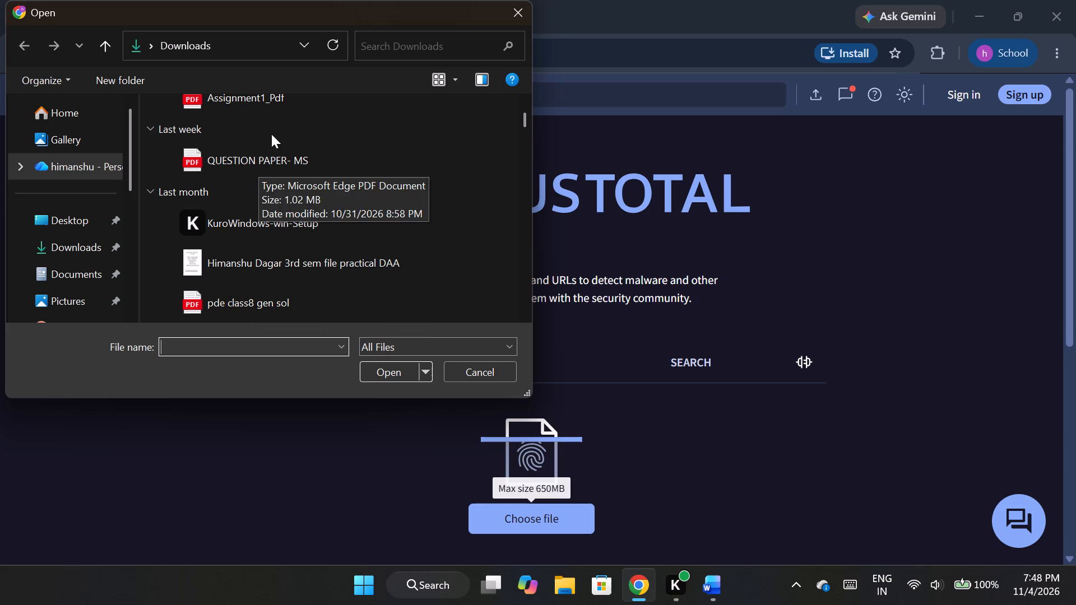
{"action": "double_click", "coordinate": [288, 103]}
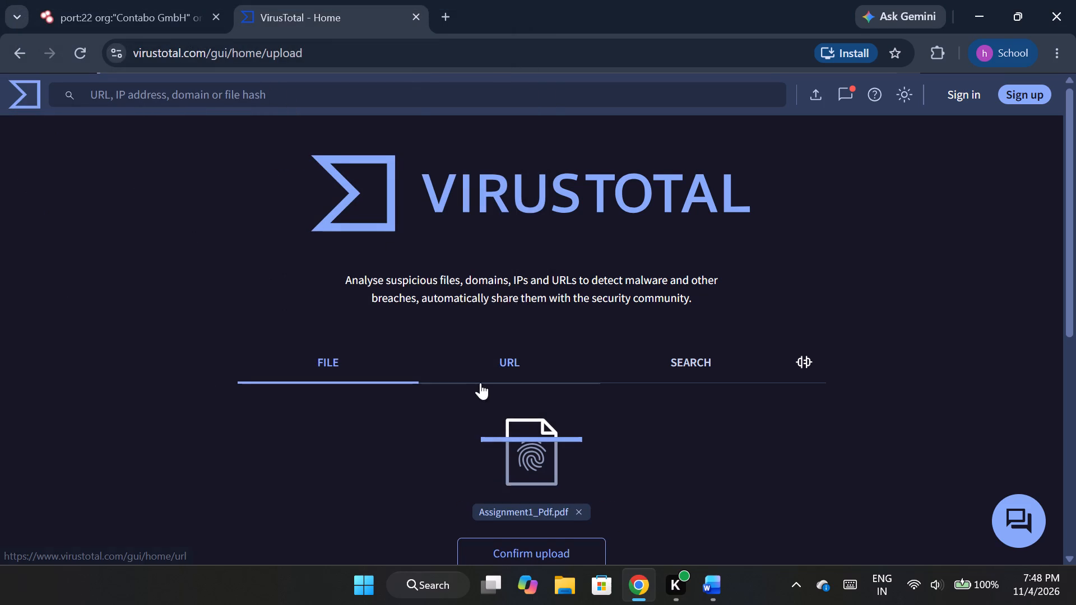
{"action": "scroll", "coordinate": [480, 383], "scroll_direction": "down", "scroll_amount": 1}
{"action": "left_click", "coordinate": [535, 511]}
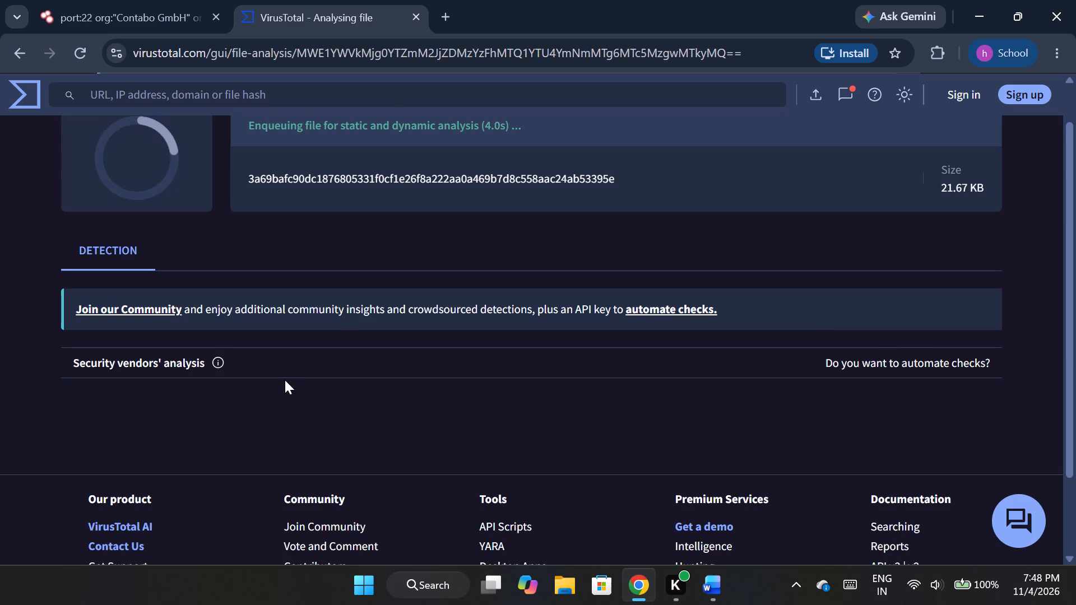
Examine the security vendors' analysis of the uploaded file from the detection score down to the end of the vendor list.
{"action": "scroll", "coordinate": [285, 380], "scroll_direction": "up", "scroll_amount": 1}
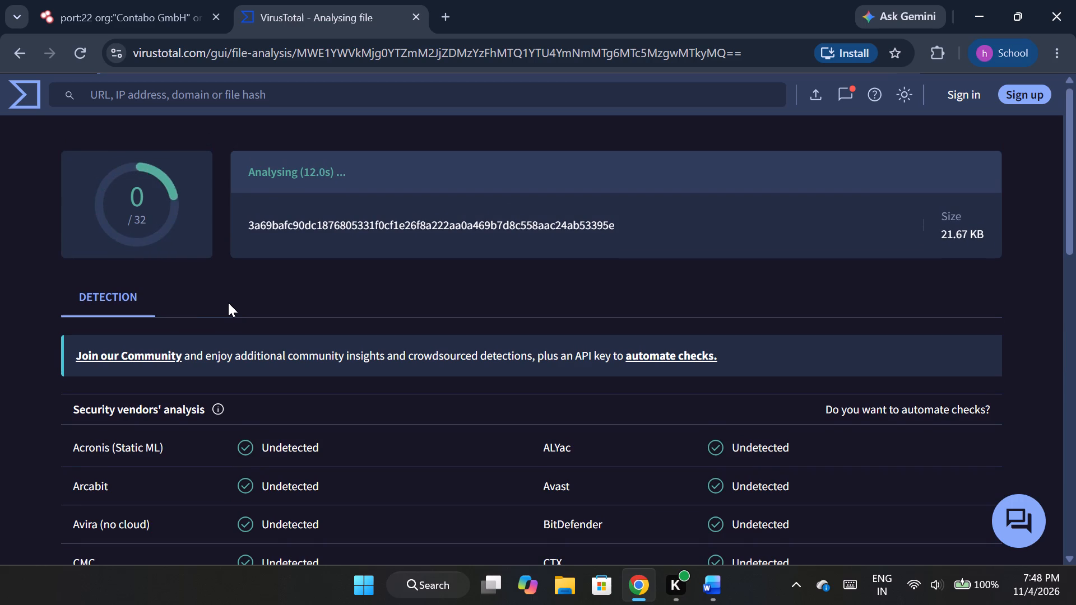
{"action": "scroll", "coordinate": [228, 302], "scroll_direction": "down", "scroll_amount": 3}
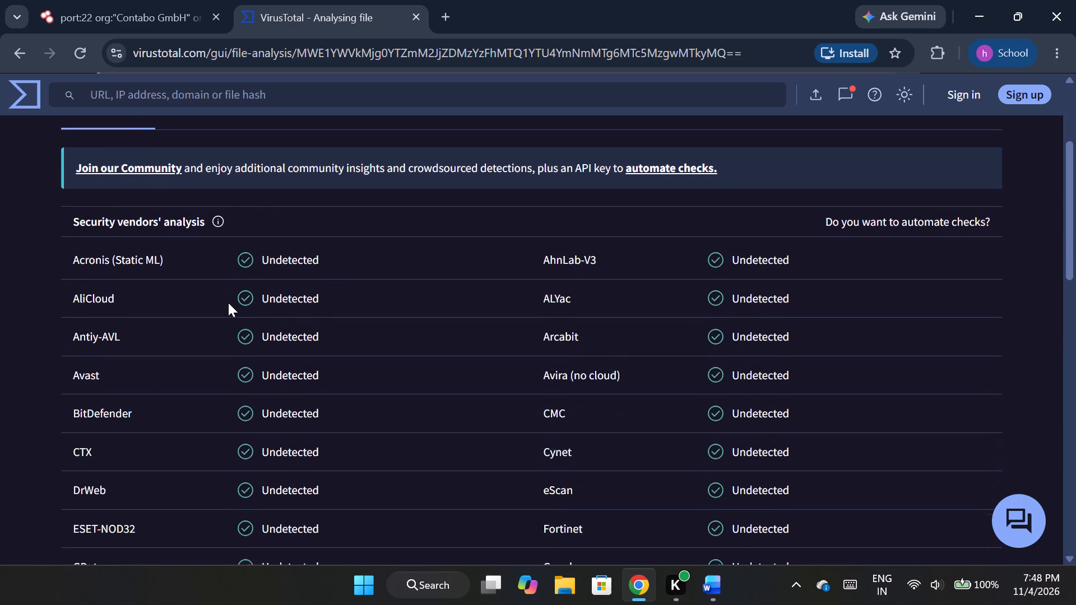
{"action": "scroll", "coordinate": [228, 302], "scroll_direction": "down", "scroll_amount": 7}
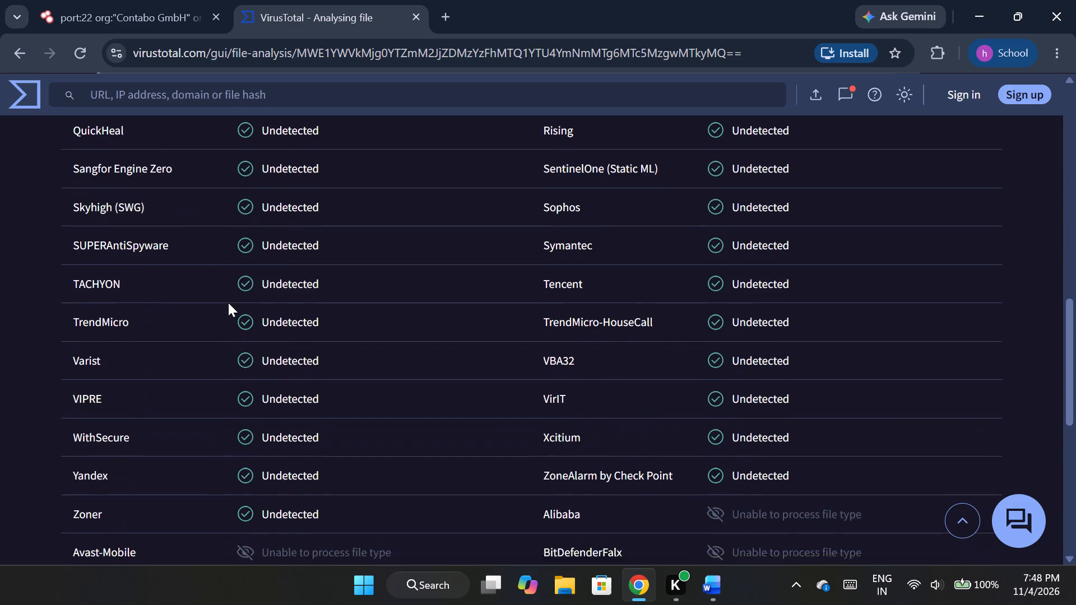
{"action": "scroll", "coordinate": [228, 302], "scroll_direction": "down", "scroll_amount": 5}
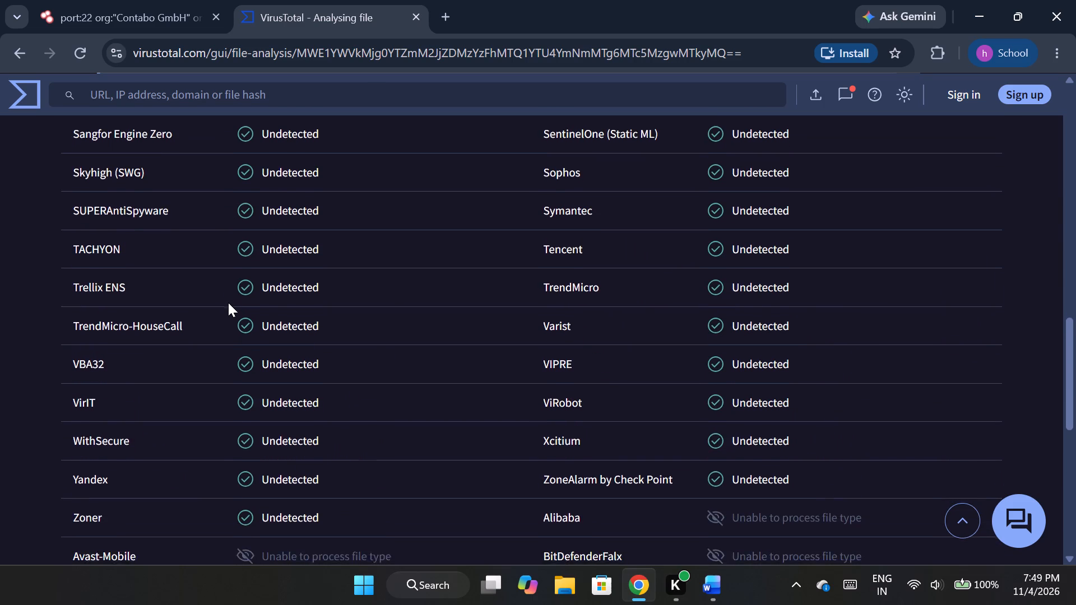
{"action": "scroll", "coordinate": [228, 302], "scroll_direction": "down", "scroll_amount": 3}
{"action": "scroll", "coordinate": [228, 302], "scroll_direction": "up", "scroll_amount": 8}
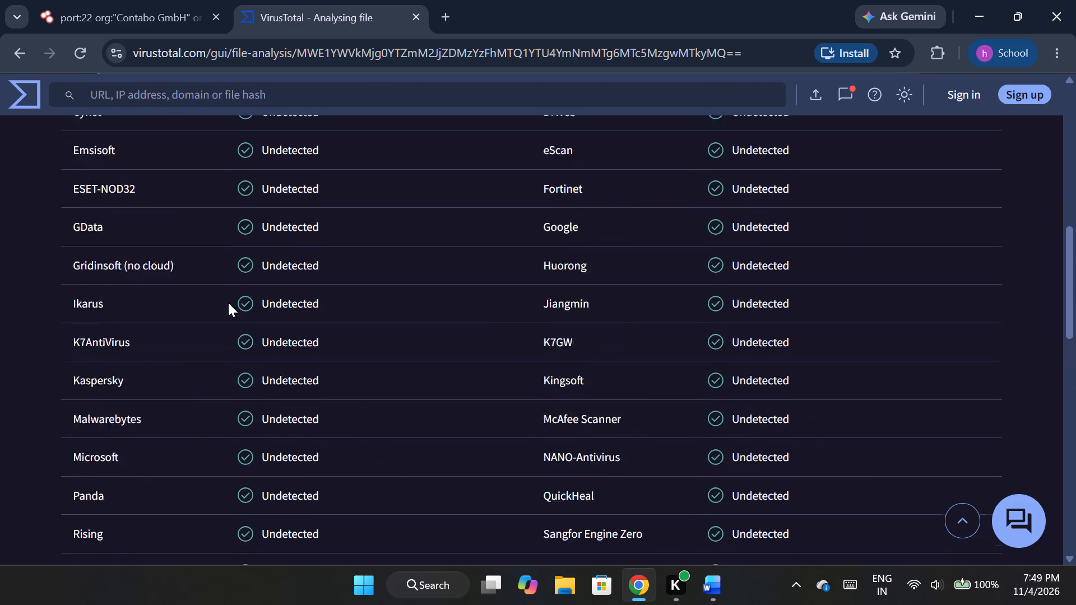
{"action": "scroll", "coordinate": [228, 302], "scroll_direction": "up", "scroll_amount": 6}
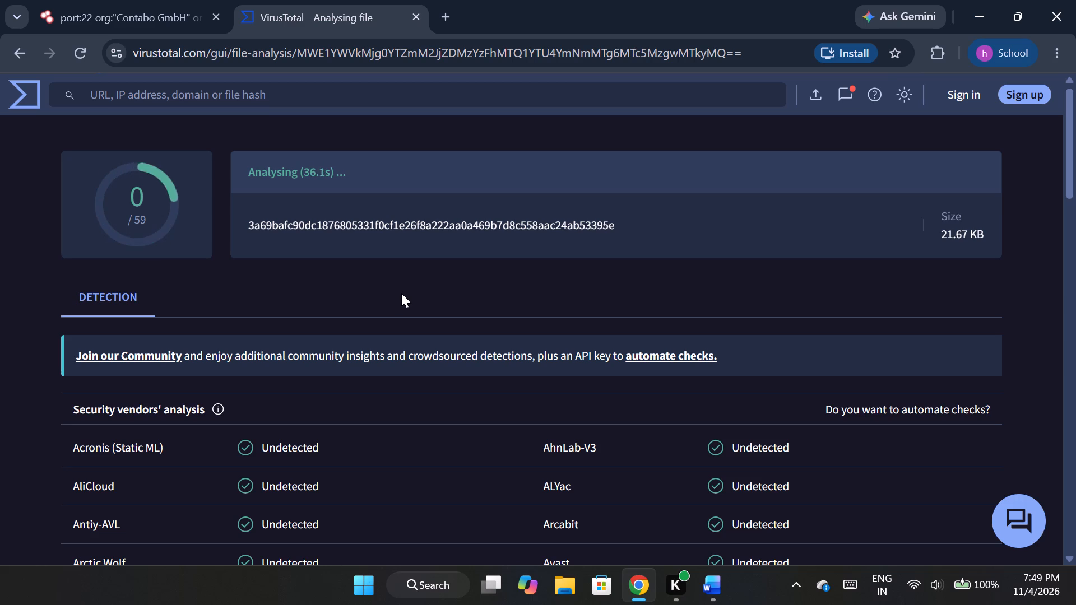
{"action": "scroll", "coordinate": [401, 293], "scroll_direction": "down", "scroll_amount": 8}
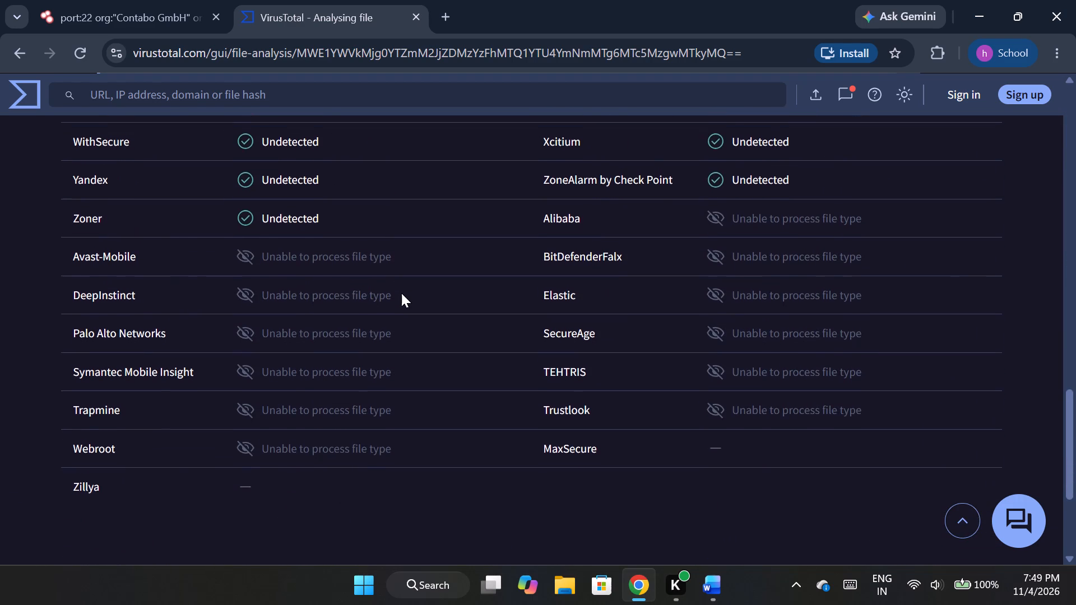
Close the Shodan tab and capture a full-screen screenshot of the VirusTotal detection summary for Assignment1_Pdf.pdf.
{"action": "scroll", "coordinate": [401, 293], "scroll_direction": "up", "scroll_amount": 4}
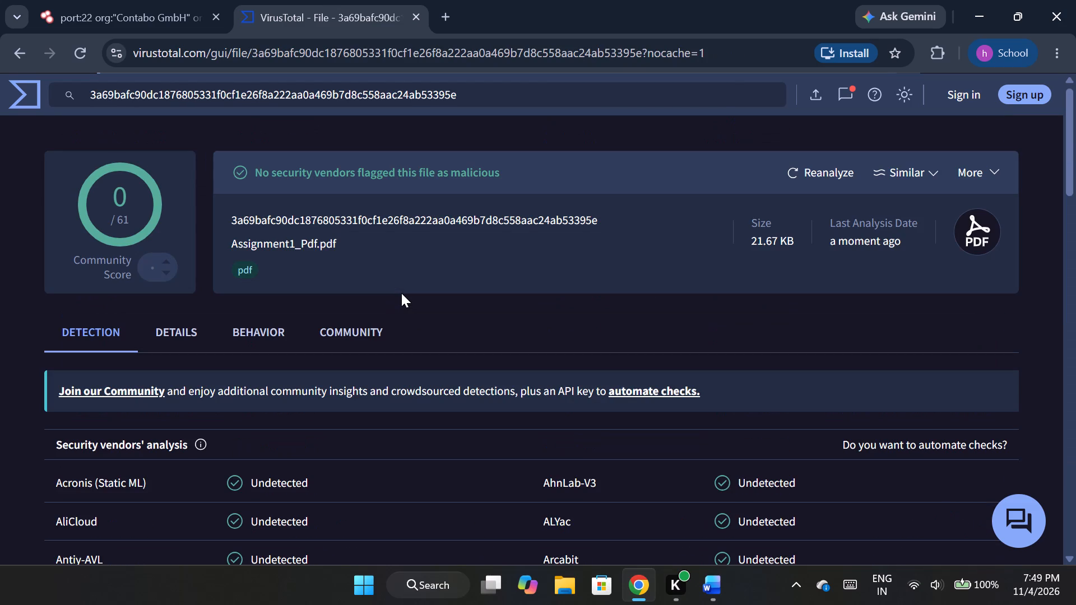
{"action": "key", "text": "shift+super+s"}
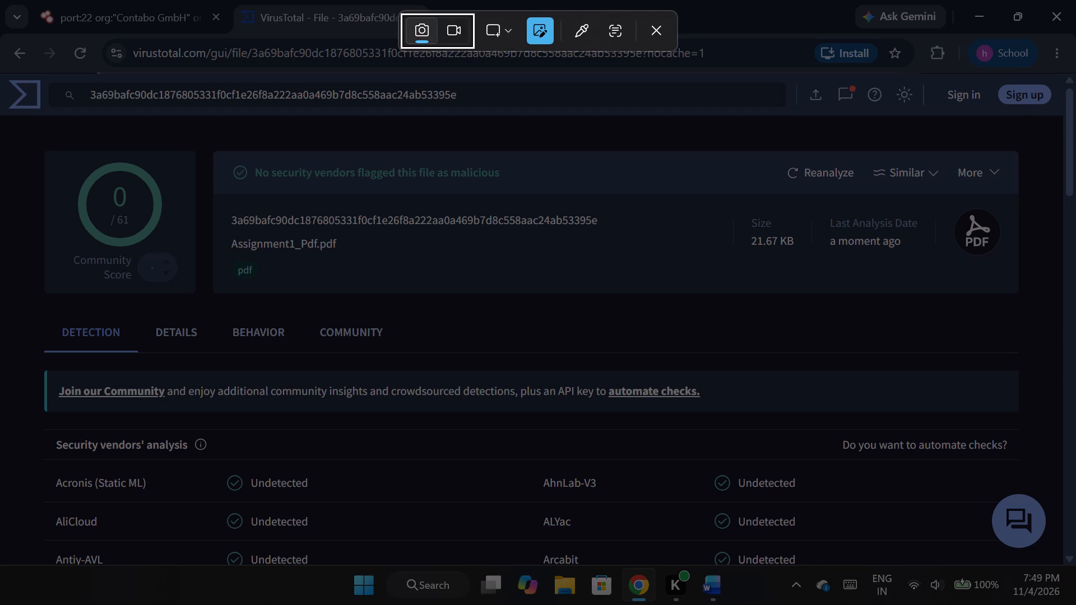
{"action": "left_click", "coordinate": [670, 32]}
{"action": "left_click", "coordinate": [215, 18]}
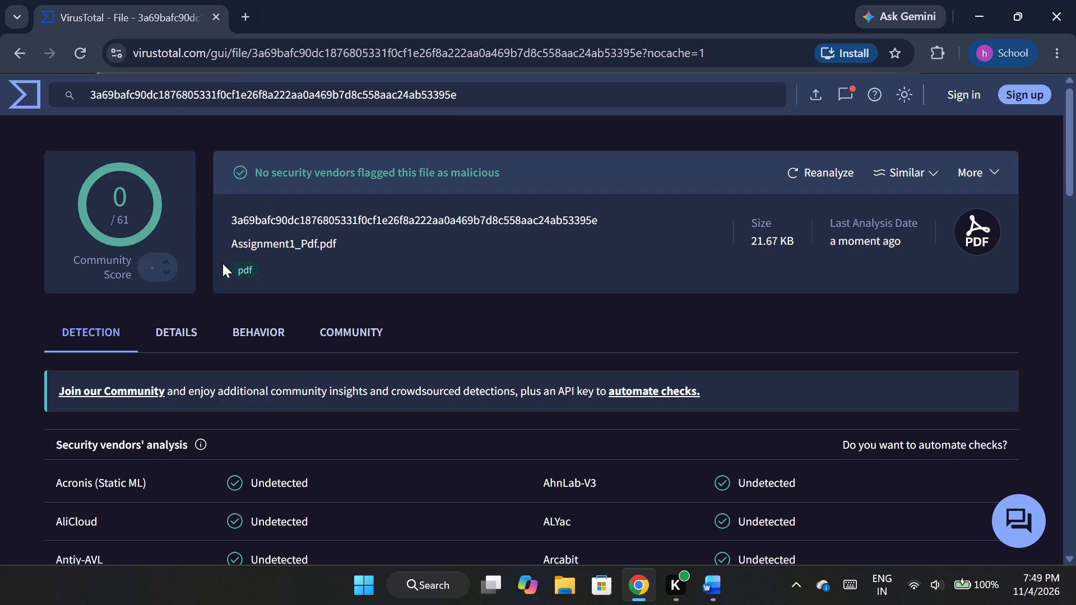
{"action": "key", "text": "super+Print"}
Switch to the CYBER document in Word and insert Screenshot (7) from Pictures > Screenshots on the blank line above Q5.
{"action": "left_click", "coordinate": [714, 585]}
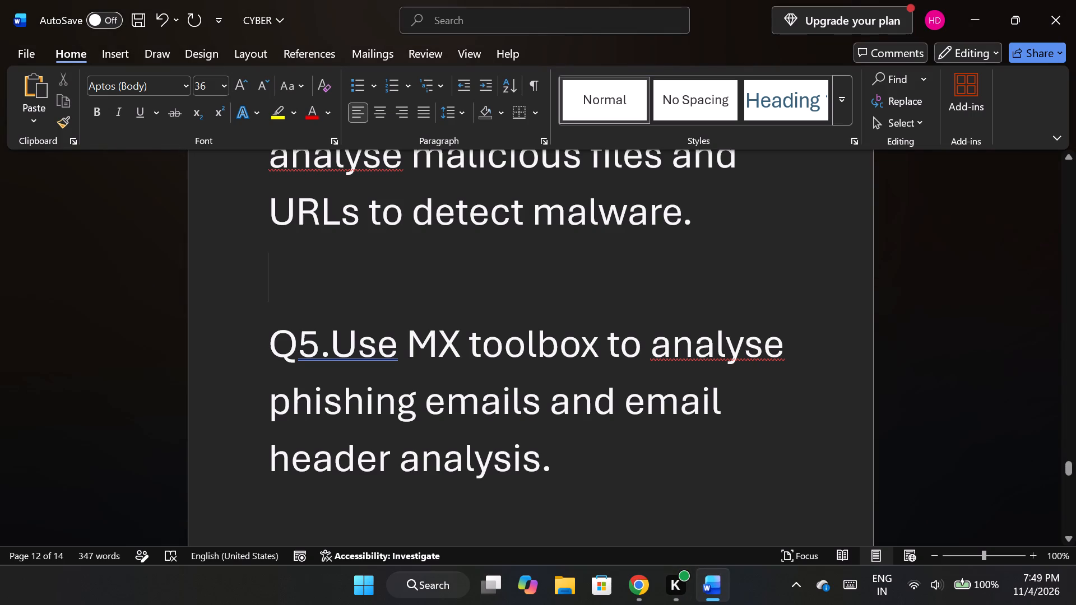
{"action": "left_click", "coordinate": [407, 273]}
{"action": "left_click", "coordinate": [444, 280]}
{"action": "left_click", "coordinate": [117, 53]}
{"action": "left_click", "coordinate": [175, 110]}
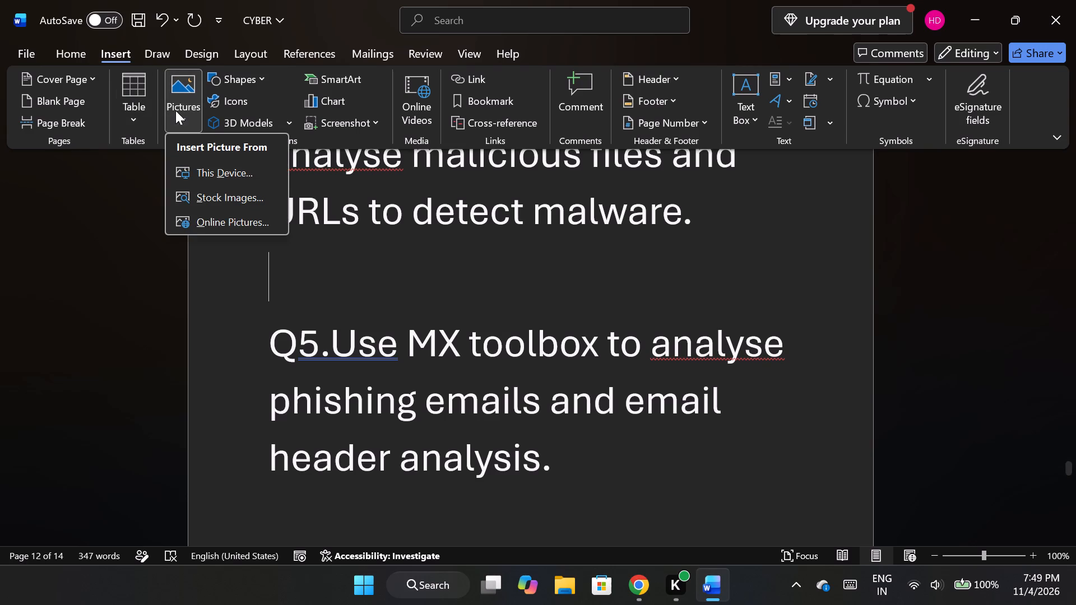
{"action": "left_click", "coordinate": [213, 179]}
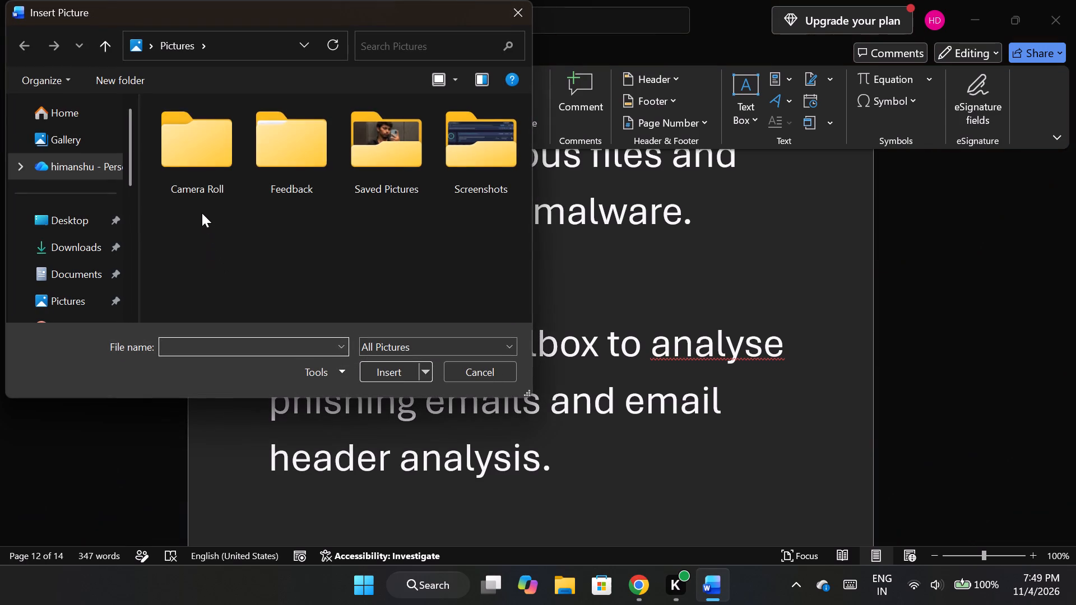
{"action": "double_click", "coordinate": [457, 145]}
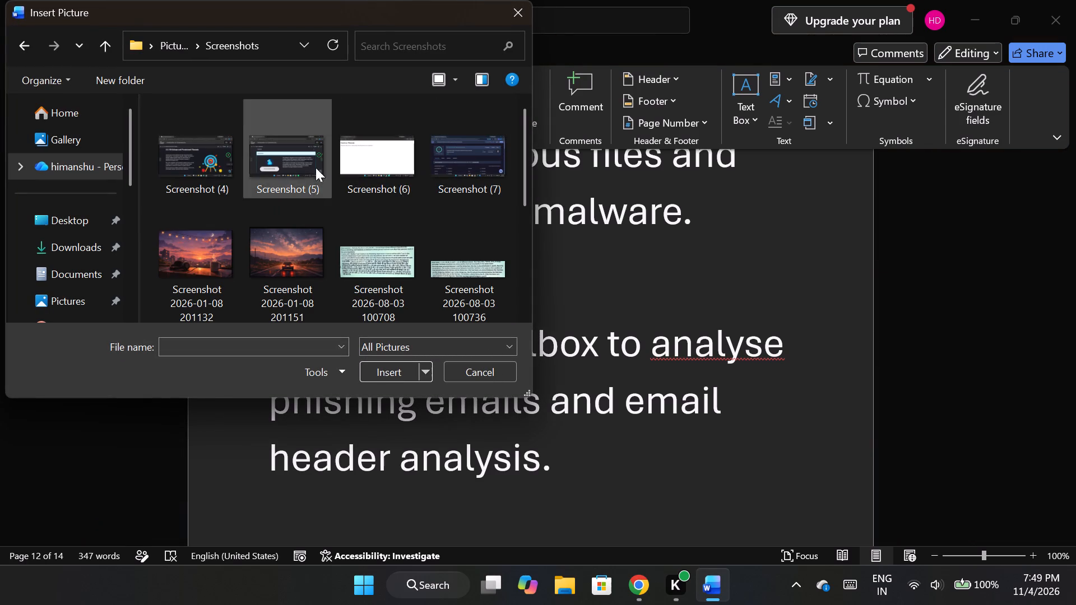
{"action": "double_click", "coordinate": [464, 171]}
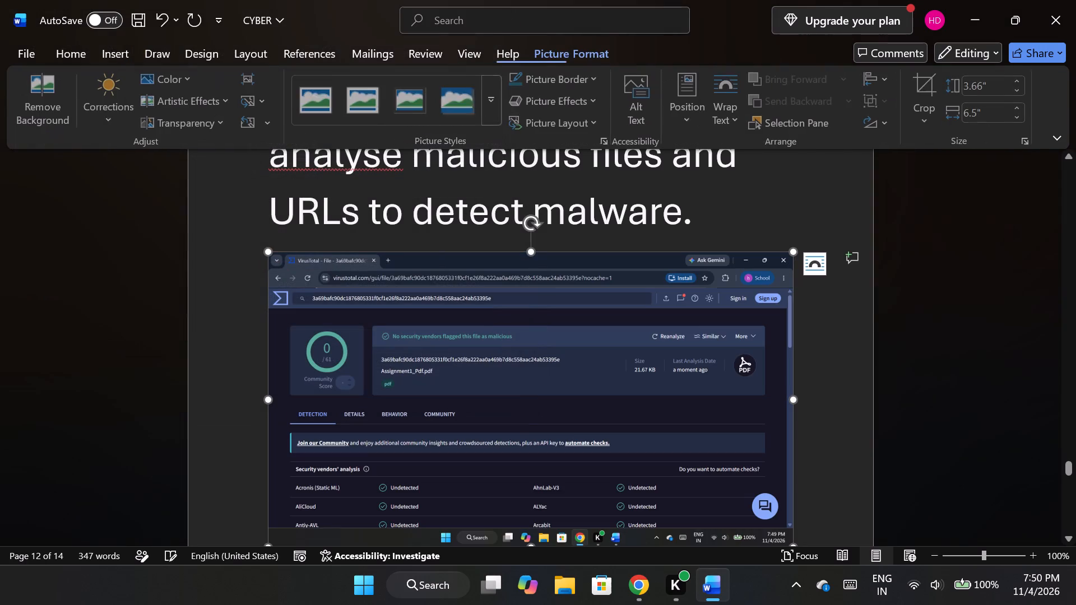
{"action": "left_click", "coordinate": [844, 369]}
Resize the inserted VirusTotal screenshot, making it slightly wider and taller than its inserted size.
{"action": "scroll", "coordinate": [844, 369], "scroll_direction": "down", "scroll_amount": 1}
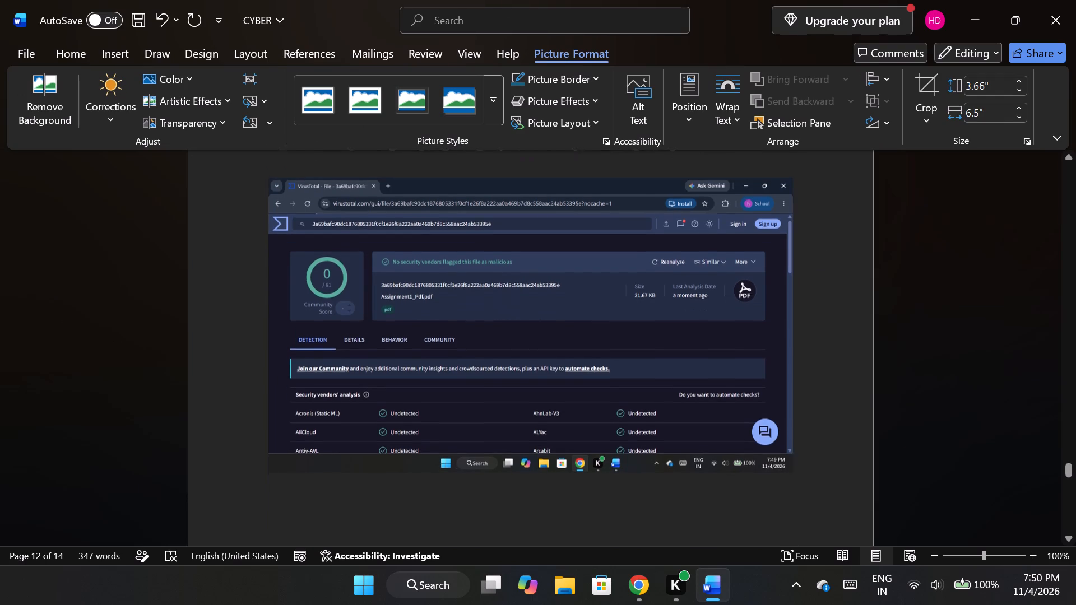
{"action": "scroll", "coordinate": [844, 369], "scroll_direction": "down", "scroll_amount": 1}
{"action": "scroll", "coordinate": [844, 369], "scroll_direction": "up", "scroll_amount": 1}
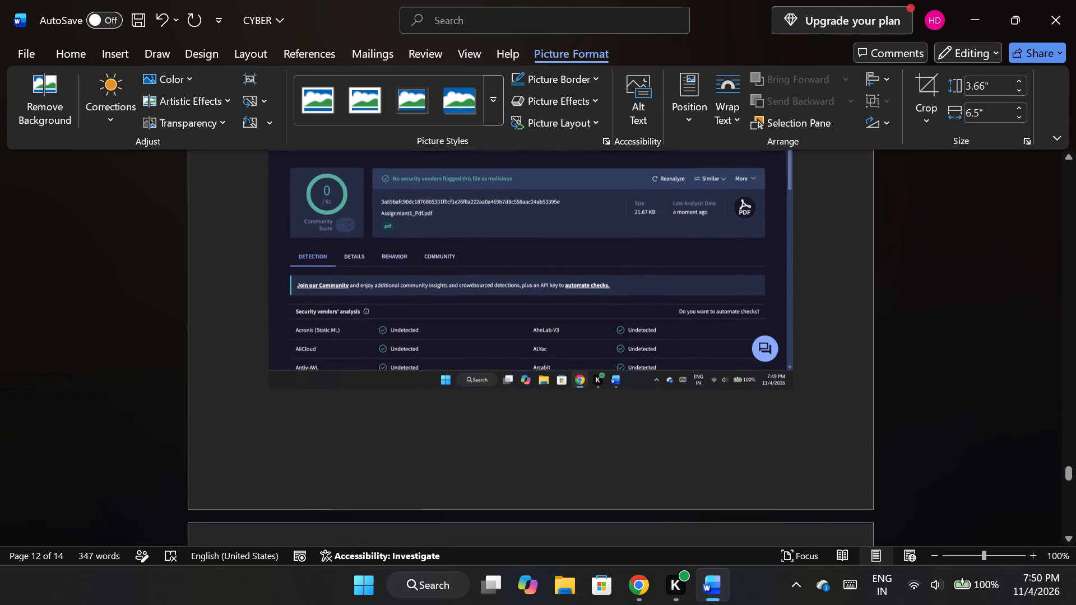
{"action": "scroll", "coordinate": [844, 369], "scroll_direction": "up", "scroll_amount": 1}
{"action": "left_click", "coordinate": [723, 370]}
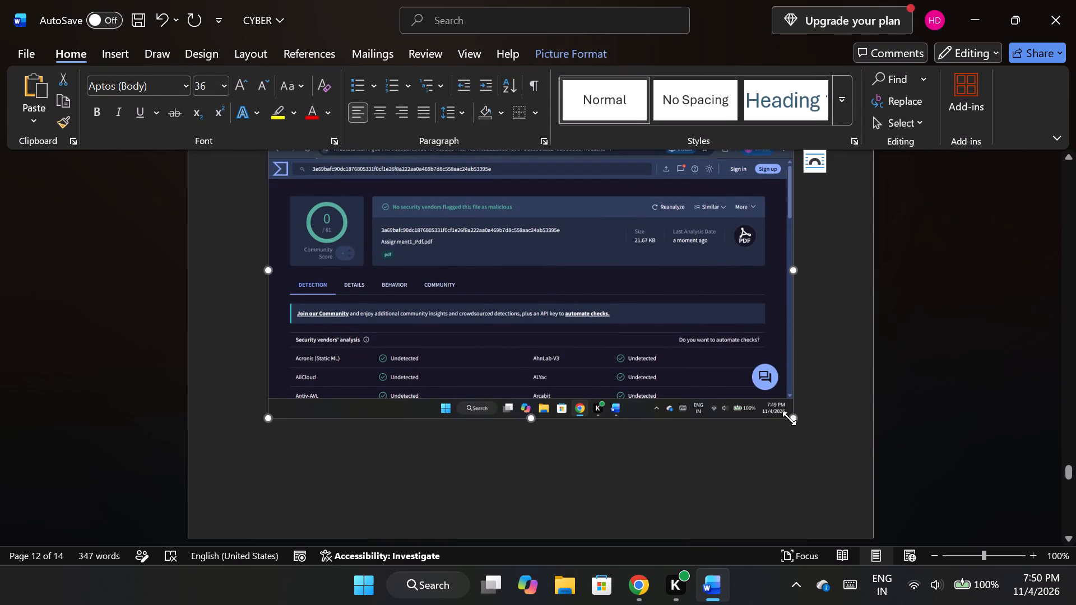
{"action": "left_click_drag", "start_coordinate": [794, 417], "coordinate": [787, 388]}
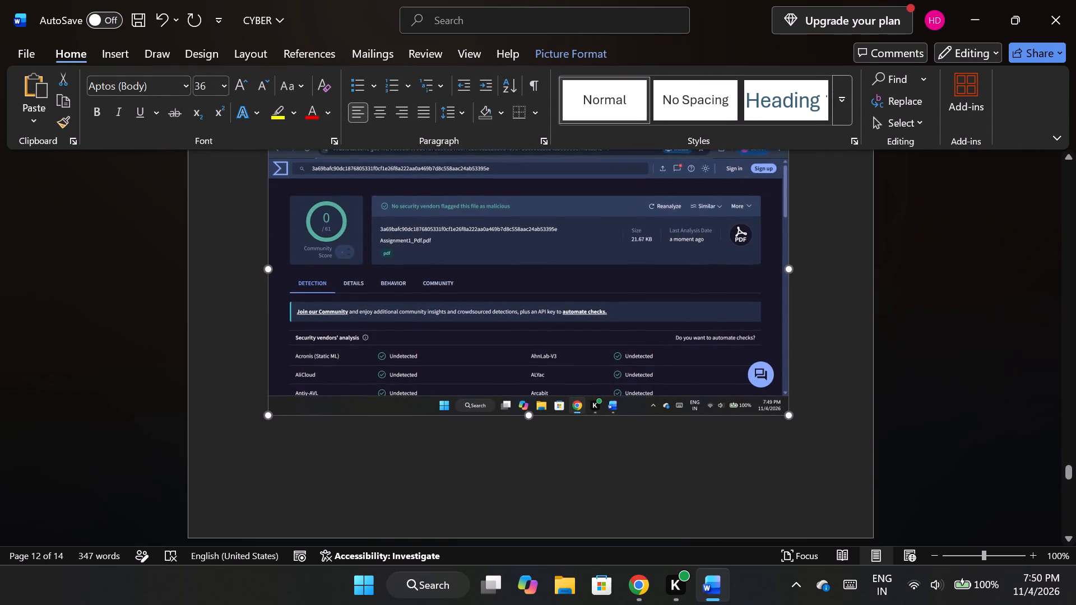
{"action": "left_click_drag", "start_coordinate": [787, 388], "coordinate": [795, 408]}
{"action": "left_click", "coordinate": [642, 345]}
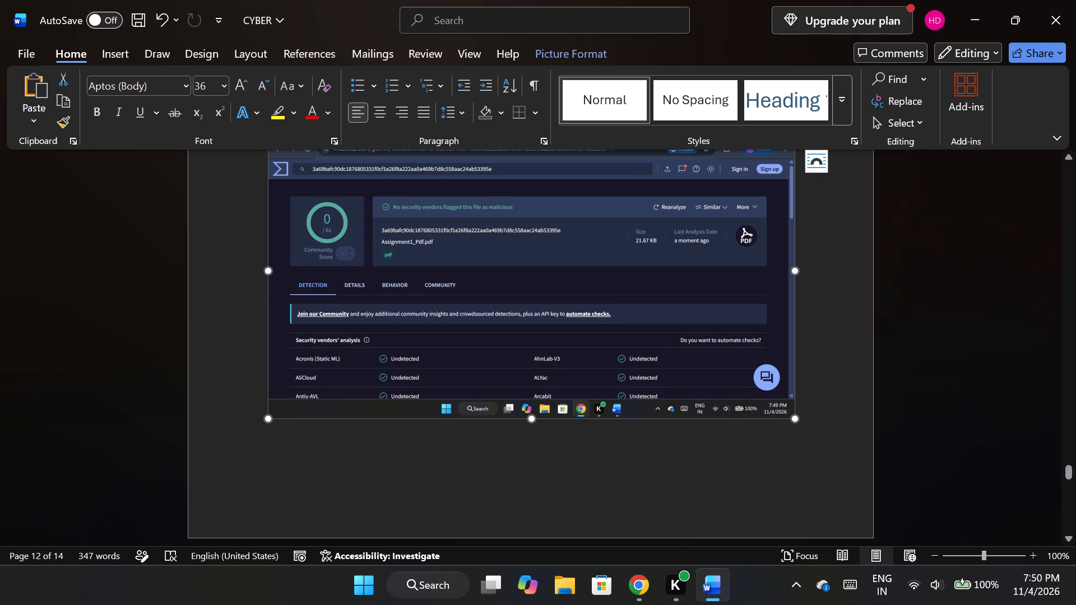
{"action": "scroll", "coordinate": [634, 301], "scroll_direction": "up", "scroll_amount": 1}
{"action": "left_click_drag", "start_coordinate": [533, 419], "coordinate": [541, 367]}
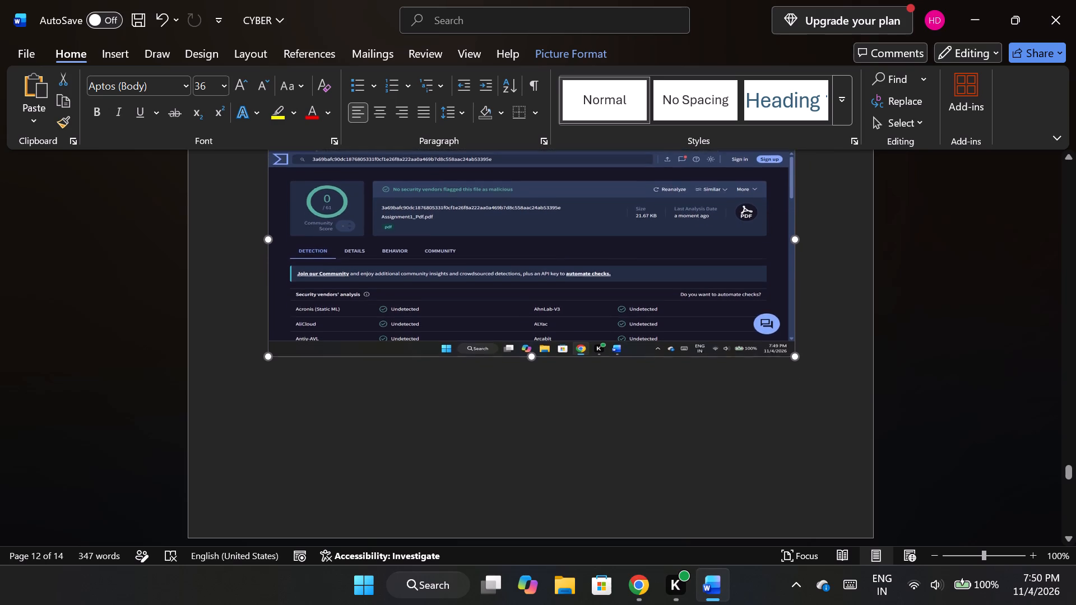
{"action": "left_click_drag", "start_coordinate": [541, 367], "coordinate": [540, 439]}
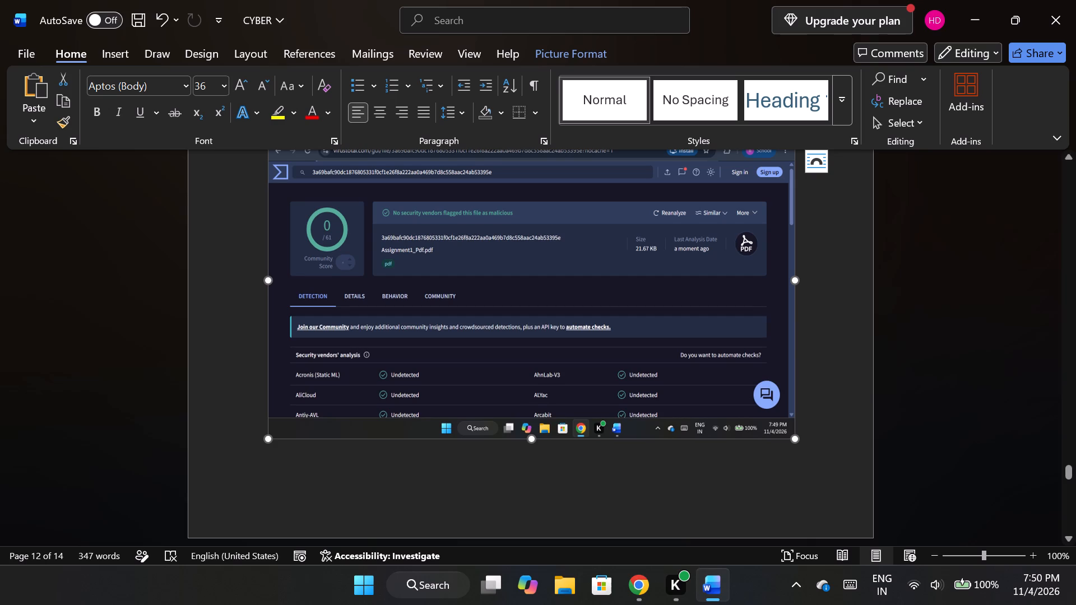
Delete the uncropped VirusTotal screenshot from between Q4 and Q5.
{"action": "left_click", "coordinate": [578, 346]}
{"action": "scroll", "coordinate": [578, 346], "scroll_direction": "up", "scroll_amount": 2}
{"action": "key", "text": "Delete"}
Open Screenshot (7) from the Screenshots folder in Photos, crop the taskbar off to 1920 x 996 and save over the original.
{"action": "left_click", "coordinate": [574, 598]}
{"action": "left_click", "coordinate": [66, 311]}
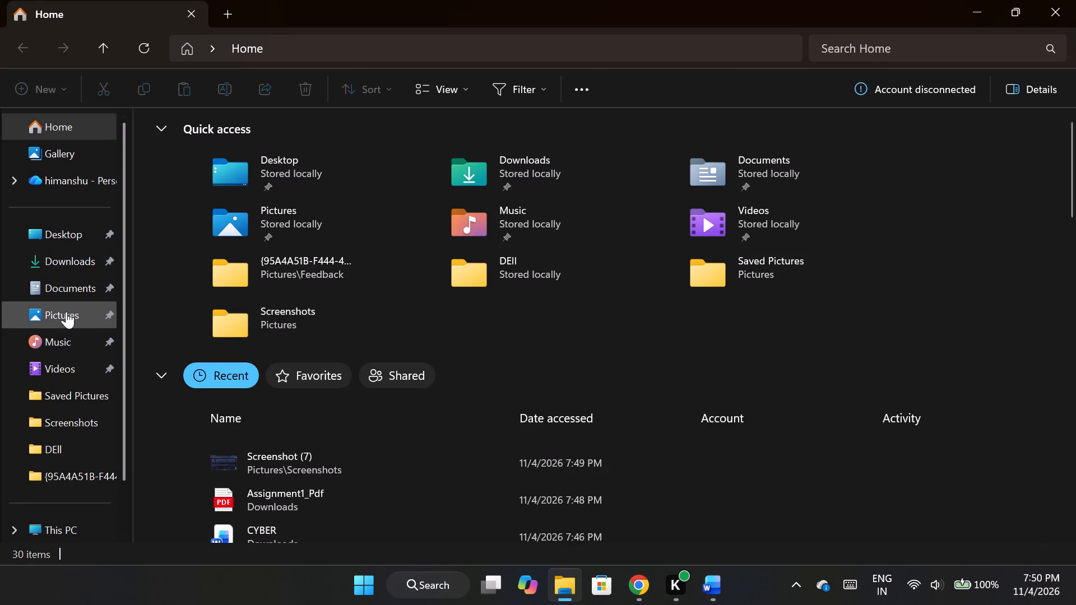
{"action": "double_click", "coordinate": [463, 175]}
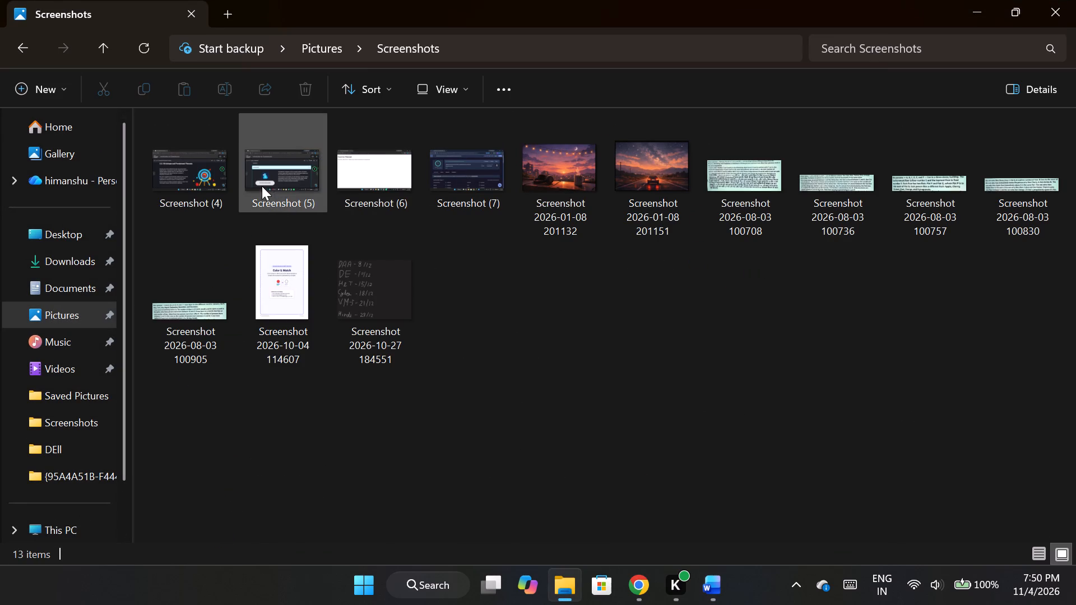
{"action": "double_click", "coordinate": [460, 179]}
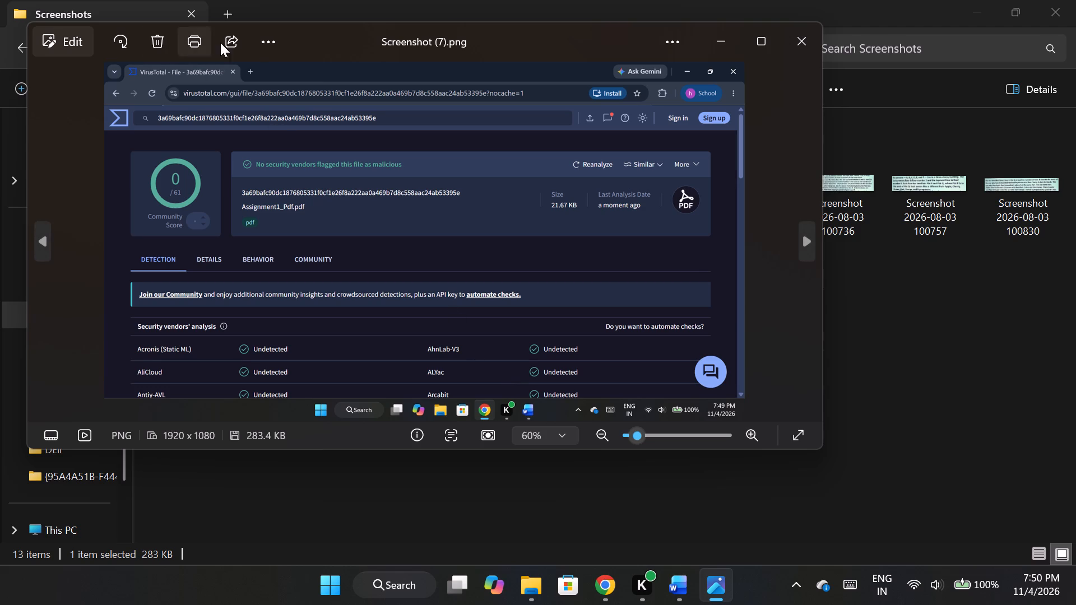
{"action": "left_click", "coordinate": [268, 41]}
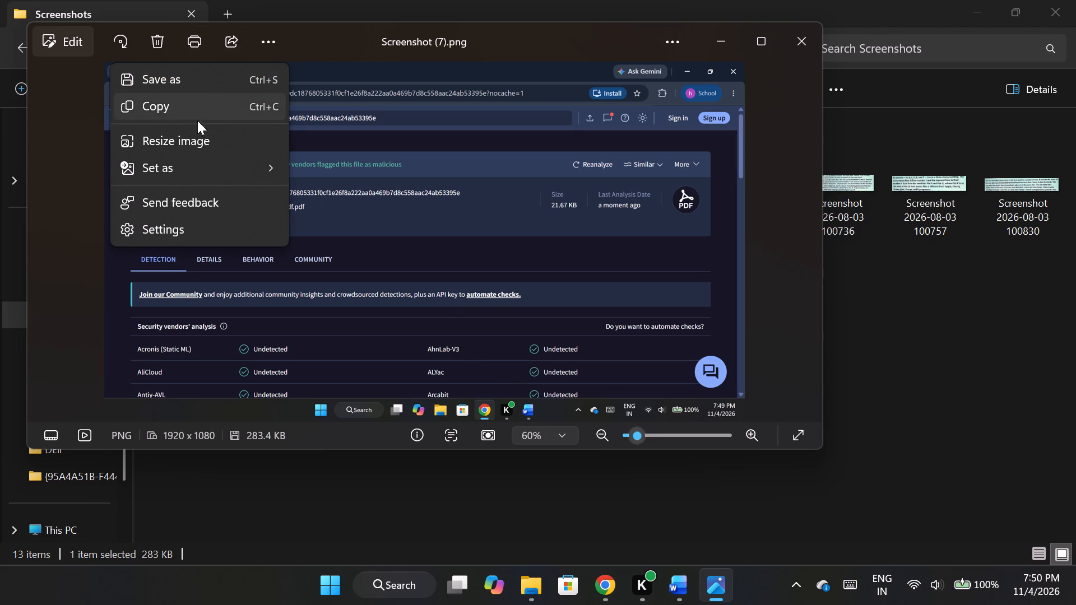
{"action": "left_click", "coordinate": [74, 112]}
{"action": "left_click", "coordinate": [74, 52]}
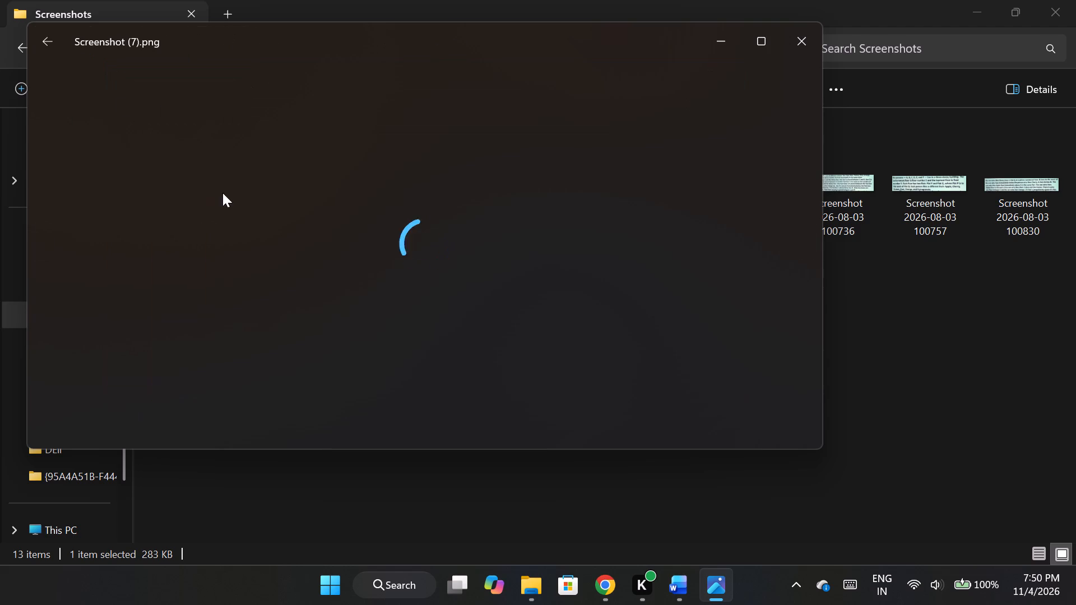
{"action": "left_click_drag", "start_coordinate": [555, 315], "coordinate": [567, 305]}
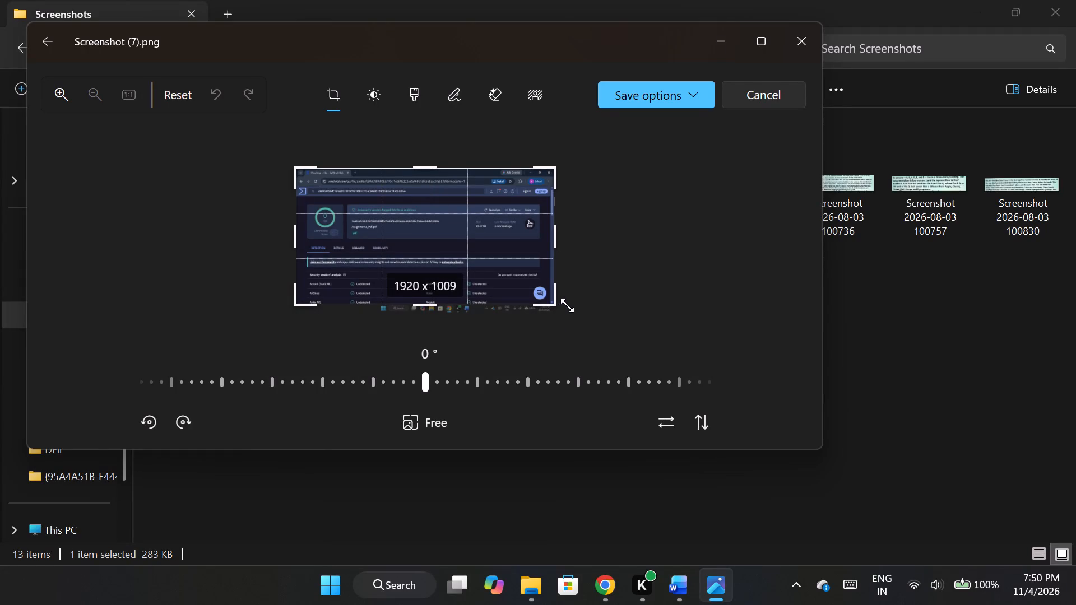
{"action": "left_click_drag", "start_coordinate": [567, 305], "coordinate": [571, 304]}
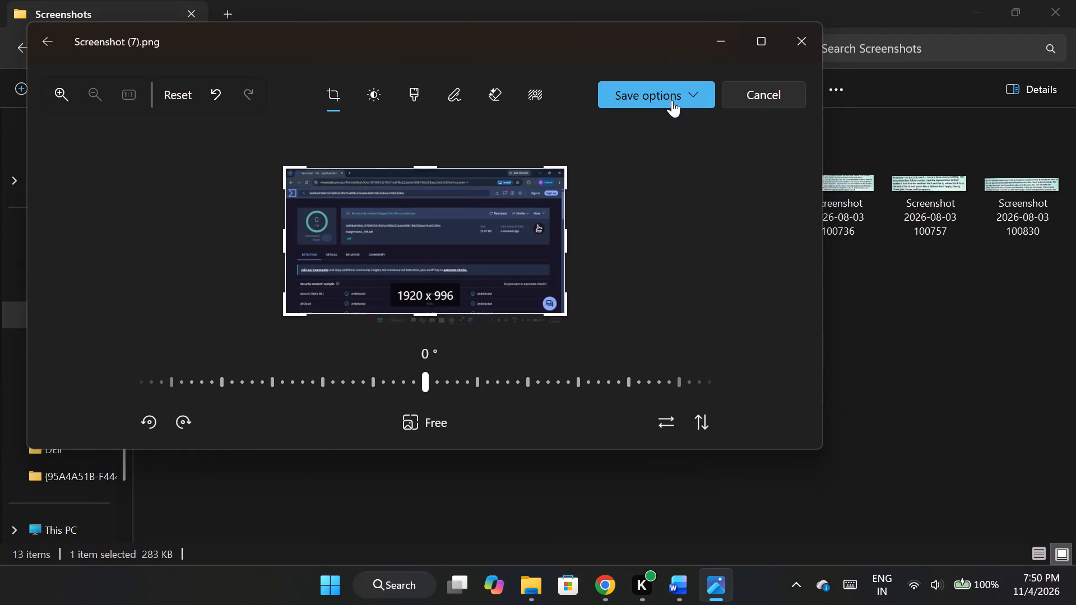
{"action": "left_click", "coordinate": [677, 99]}
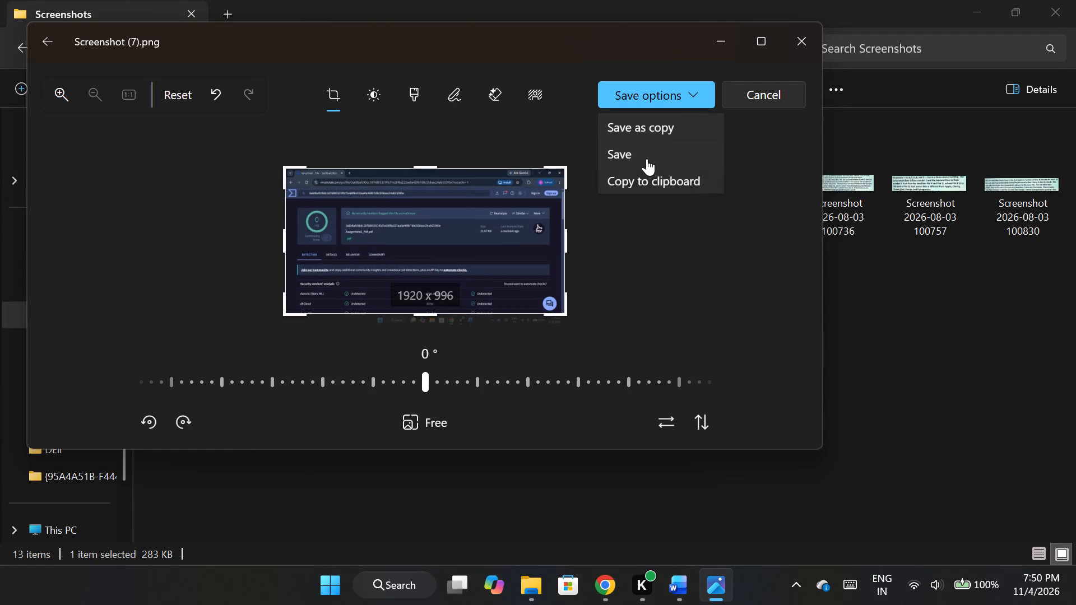
{"action": "left_click", "coordinate": [646, 148]}
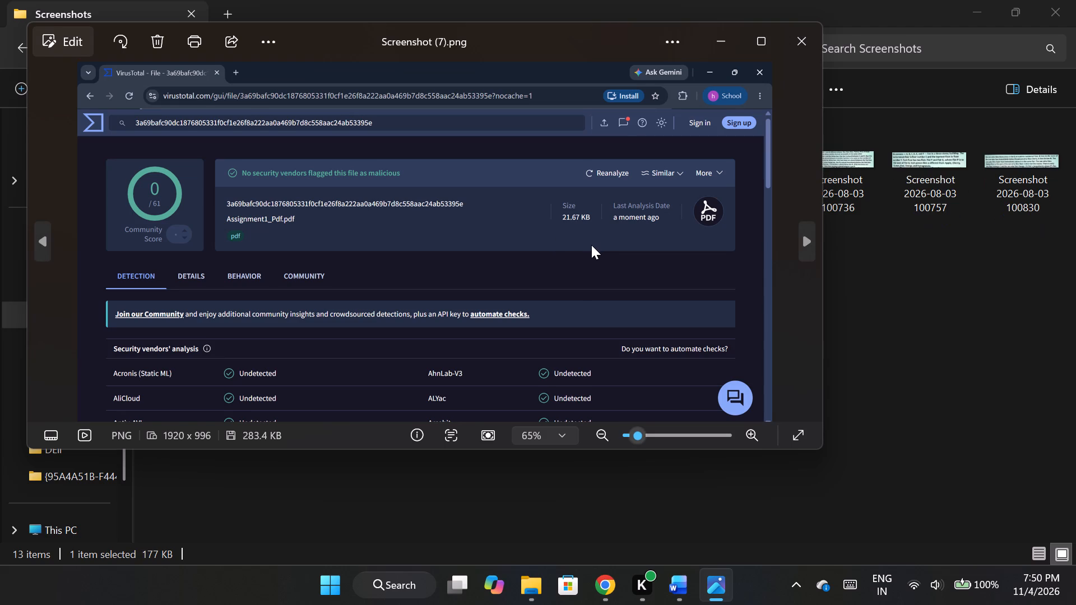
{"action": "left_click", "coordinate": [802, 48]}
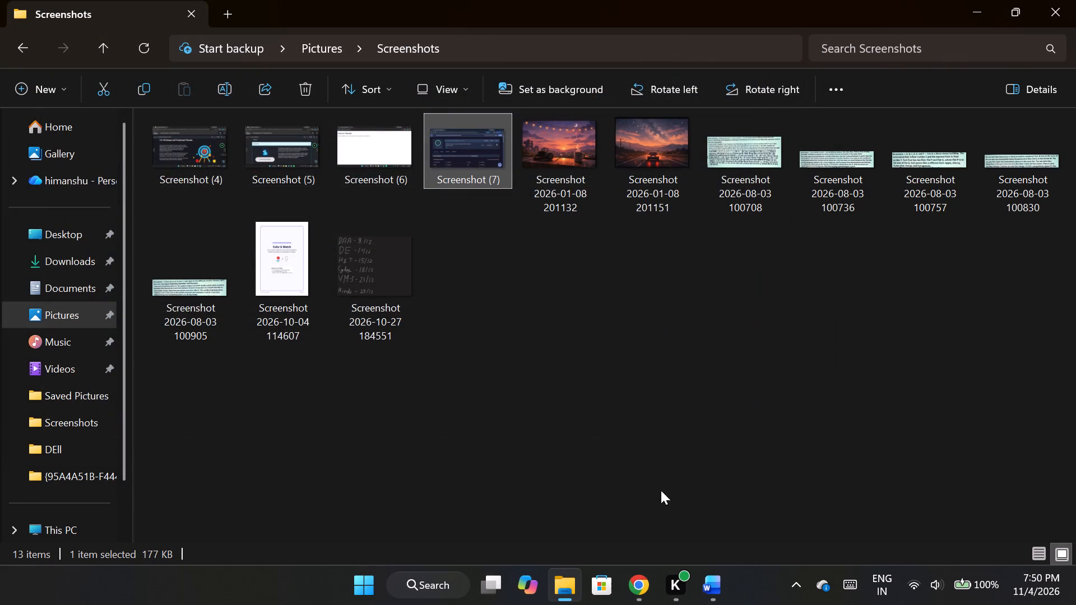
Switch to the CYBER document in Word and insert the cropped Screenshot (7) from Pictures > Screenshots on the blank line above Q5.
{"action": "left_click", "coordinate": [713, 595]}
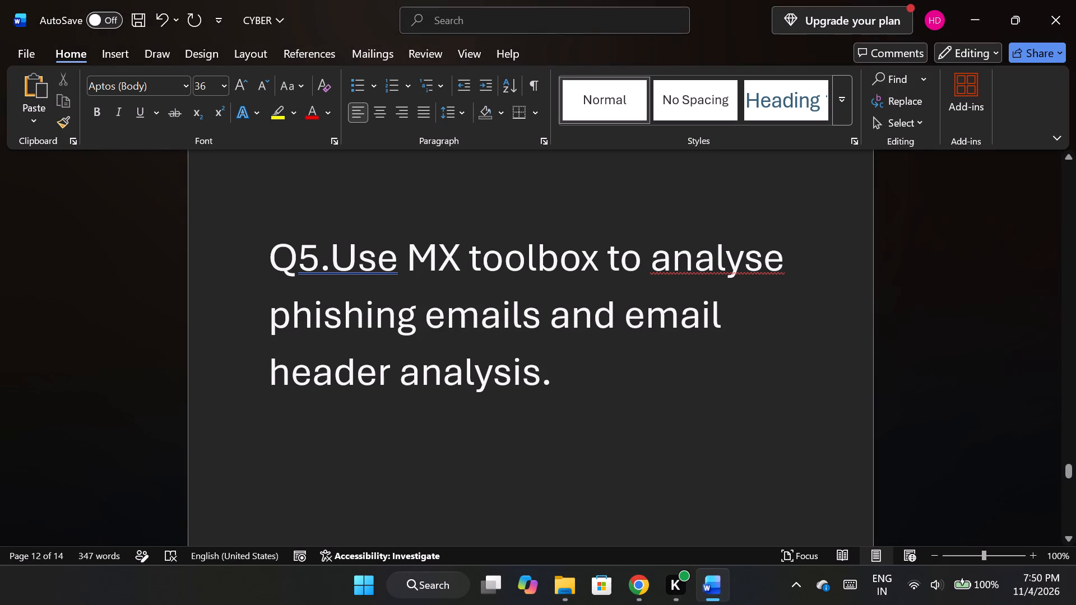
{"action": "left_click", "coordinate": [412, 193]}
{"action": "left_click", "coordinate": [114, 53]}
{"action": "left_click", "coordinate": [189, 108]}
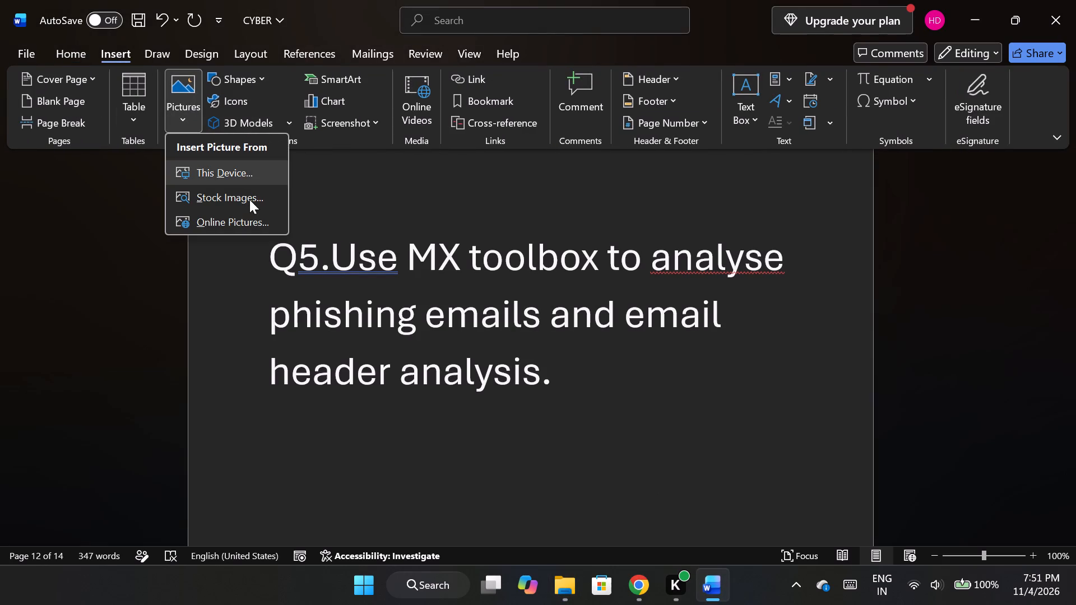
{"action": "left_click", "coordinate": [241, 177]}
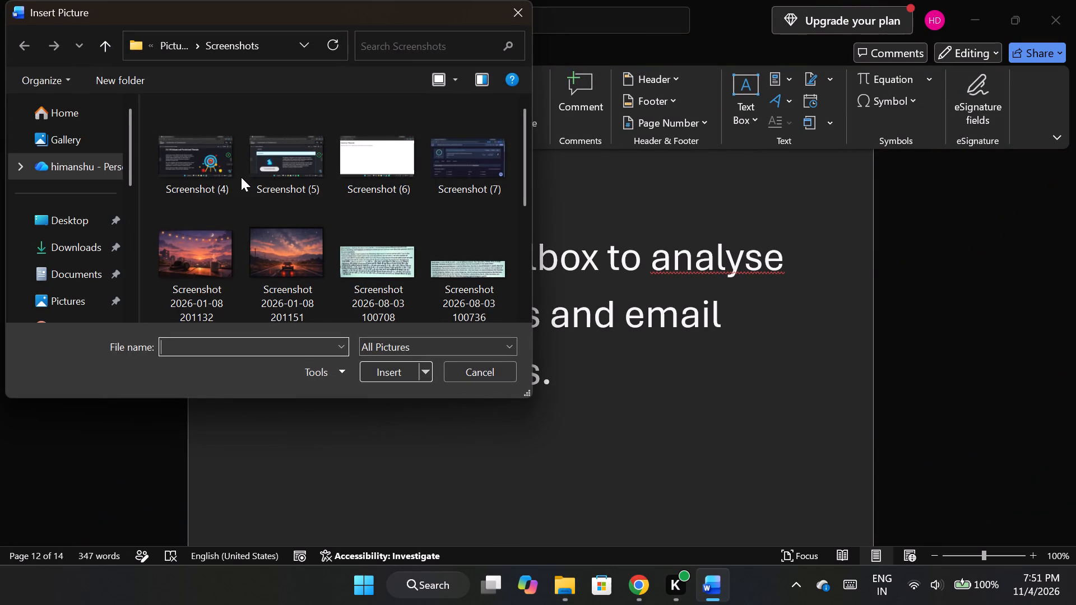
{"action": "left_click", "coordinate": [469, 134]}
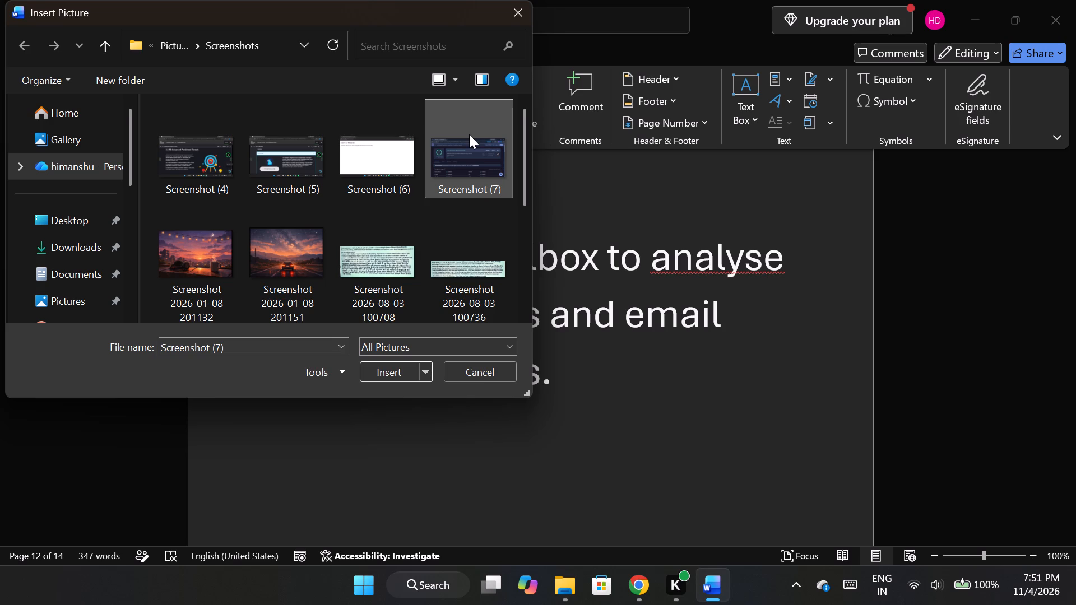
{"action": "left_click", "coordinate": [469, 134]}
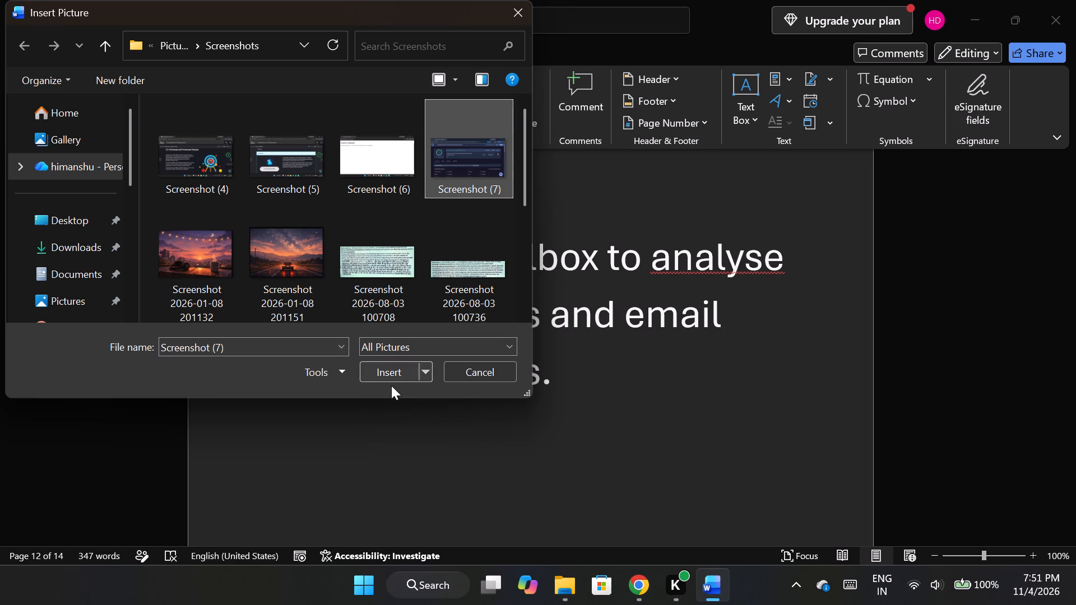
{"action": "left_click", "coordinate": [392, 372]}
{"action": "scroll", "coordinate": [472, 307], "scroll_direction": "down", "scroll_amount": 3}
{"action": "scroll", "coordinate": [472, 307], "scroll_direction": "up", "scroll_amount": 2}
{"action": "left_click", "coordinate": [953, 375]}
Add a blank line below the Q5 question text, before Q6.
{"action": "scroll", "coordinate": [953, 375], "scroll_direction": "down", "scroll_amount": 6}
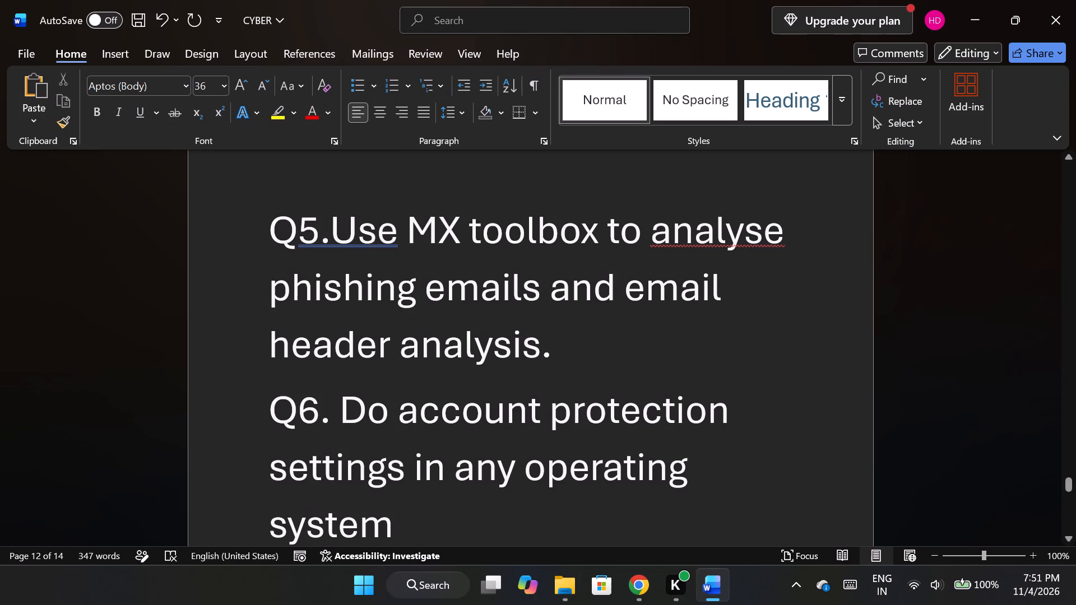
{"action": "left_click", "coordinate": [591, 335]}
{"action": "key", "text": "Return"}
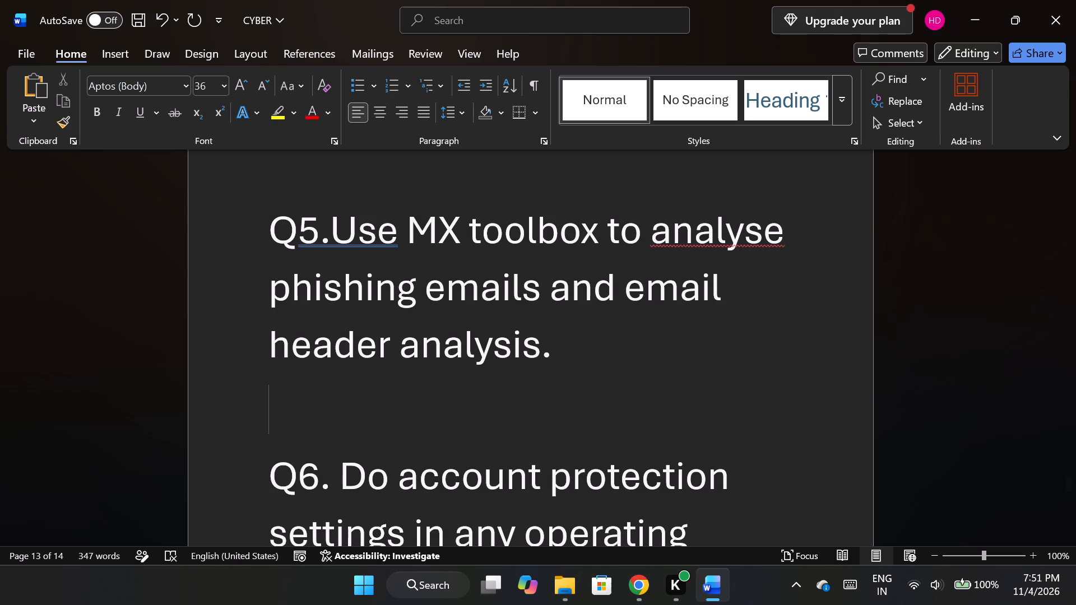
Switch to Chrome, replace the VirusTotal tab with a new tab and search Google for mxtoolbox.
{"action": "left_click", "coordinate": [644, 591]}
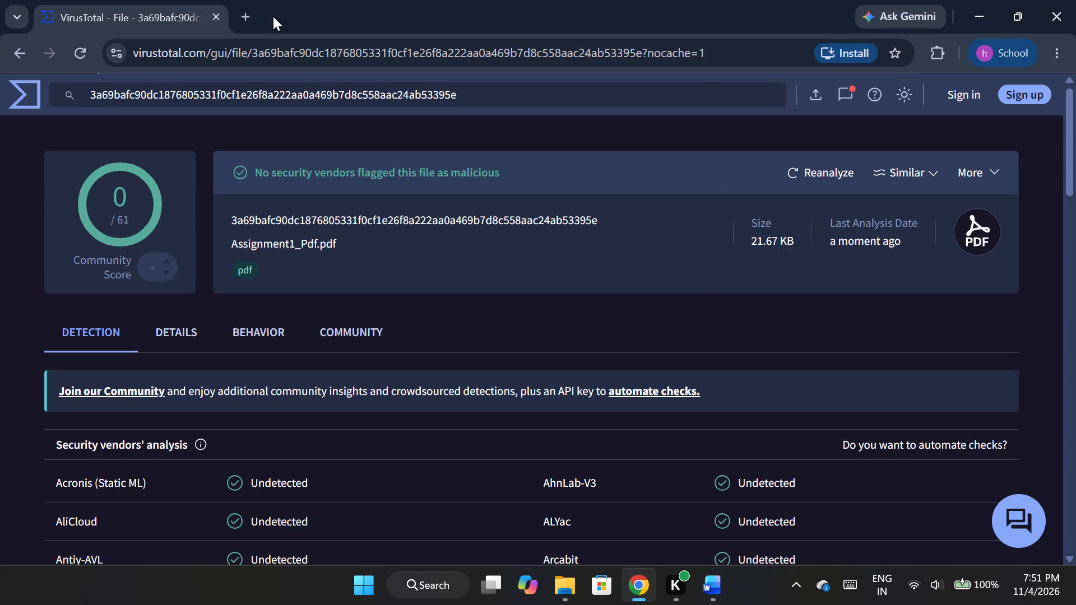
{"action": "left_click", "coordinate": [246, 20]}
{"action": "left_click", "coordinate": [217, 20]}
{"action": "type", "text": "max"}
{"action": "key", "text": "BackSpace"}
{"action": "key", "text": "BackSpace"}
{"action": "key", "text": "x"}
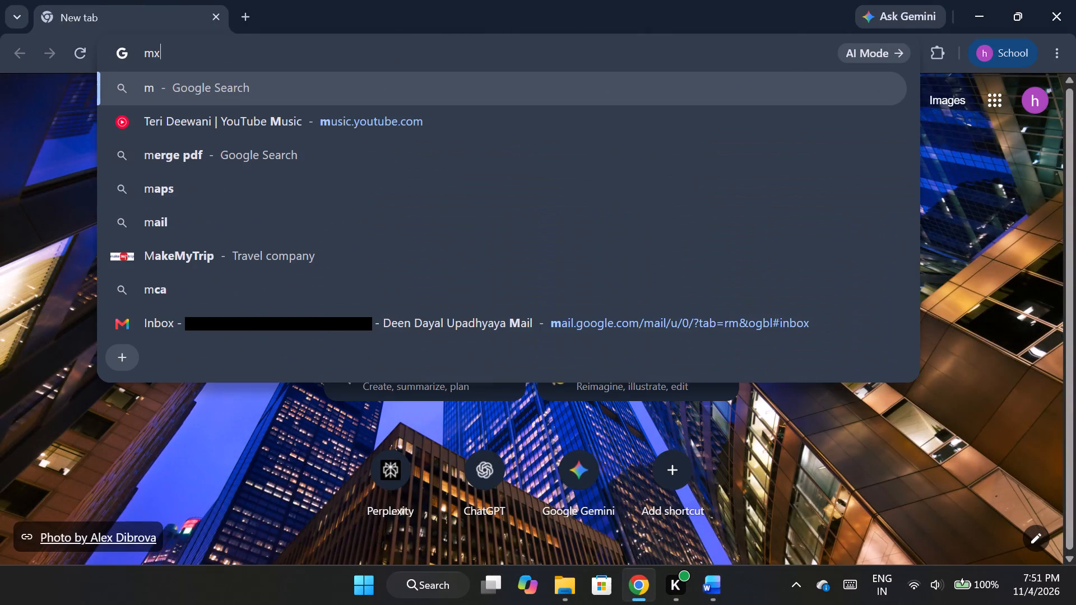
{"action": "type", "text": "too"}
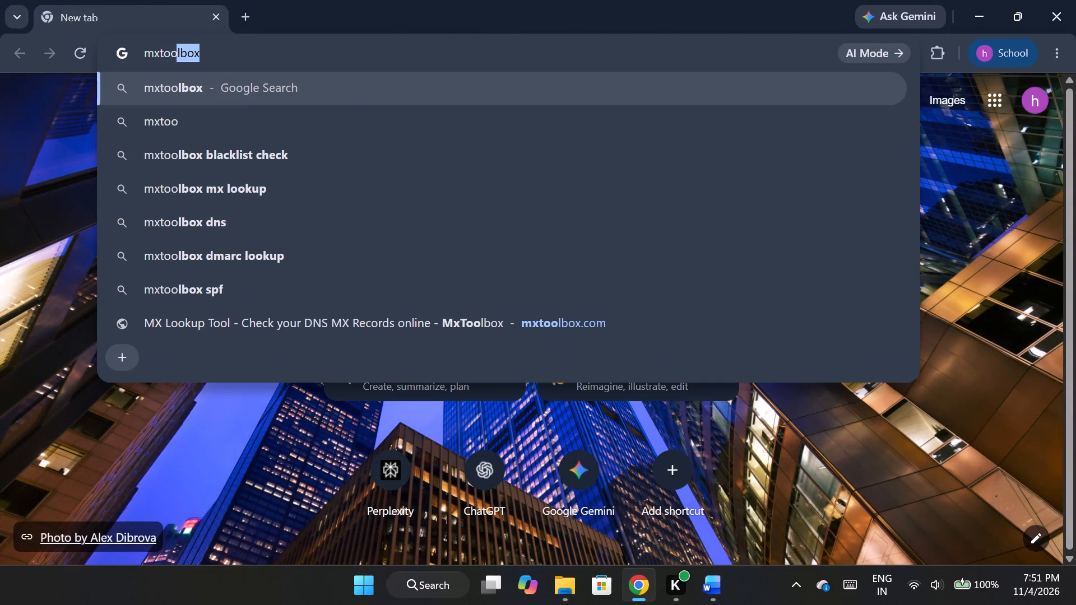
{"action": "key", "text": "Return"}
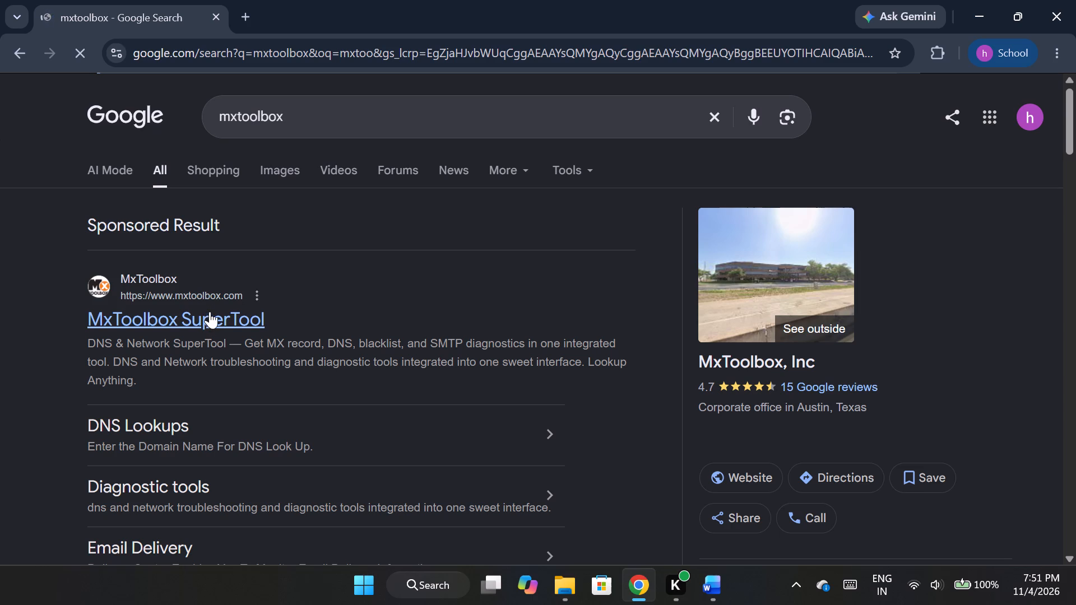
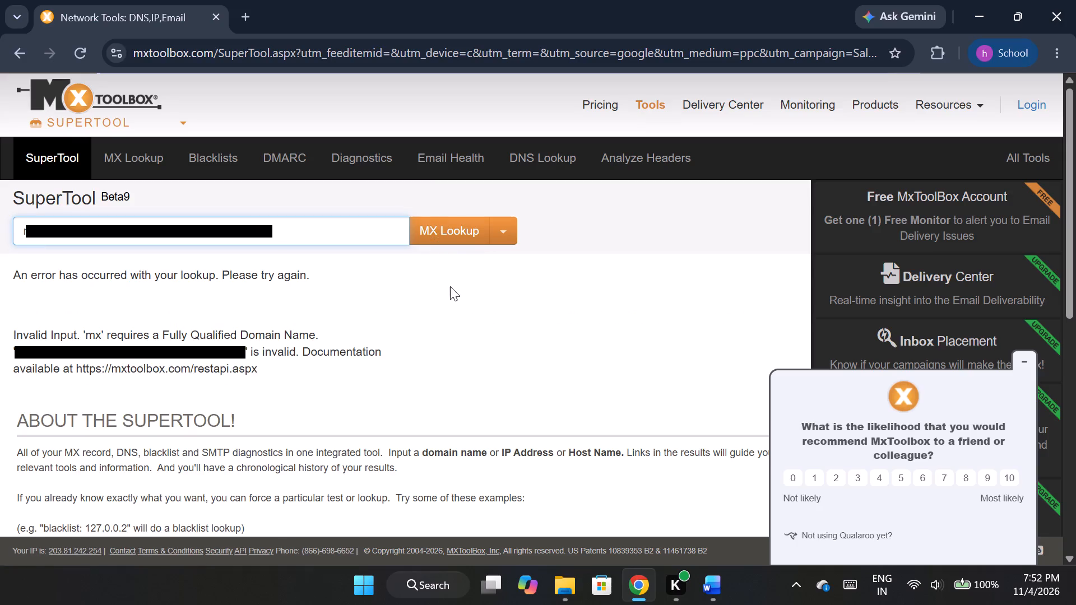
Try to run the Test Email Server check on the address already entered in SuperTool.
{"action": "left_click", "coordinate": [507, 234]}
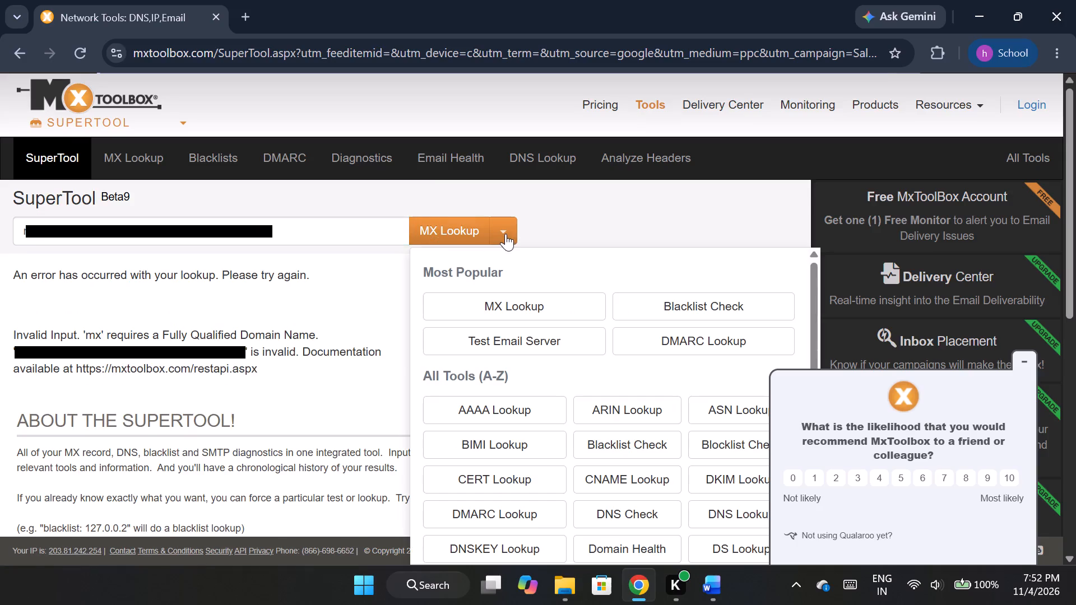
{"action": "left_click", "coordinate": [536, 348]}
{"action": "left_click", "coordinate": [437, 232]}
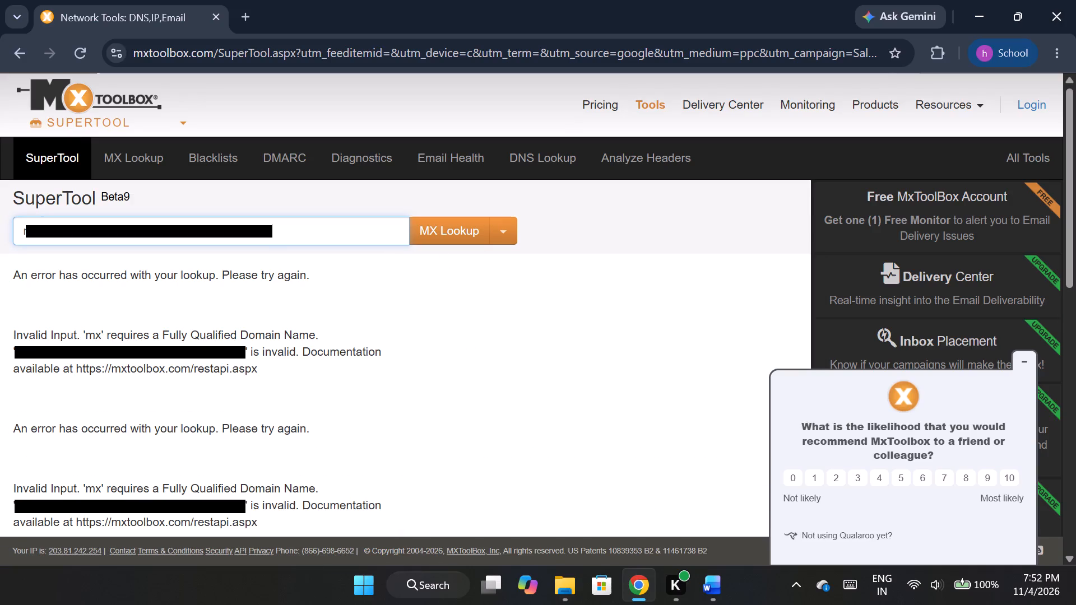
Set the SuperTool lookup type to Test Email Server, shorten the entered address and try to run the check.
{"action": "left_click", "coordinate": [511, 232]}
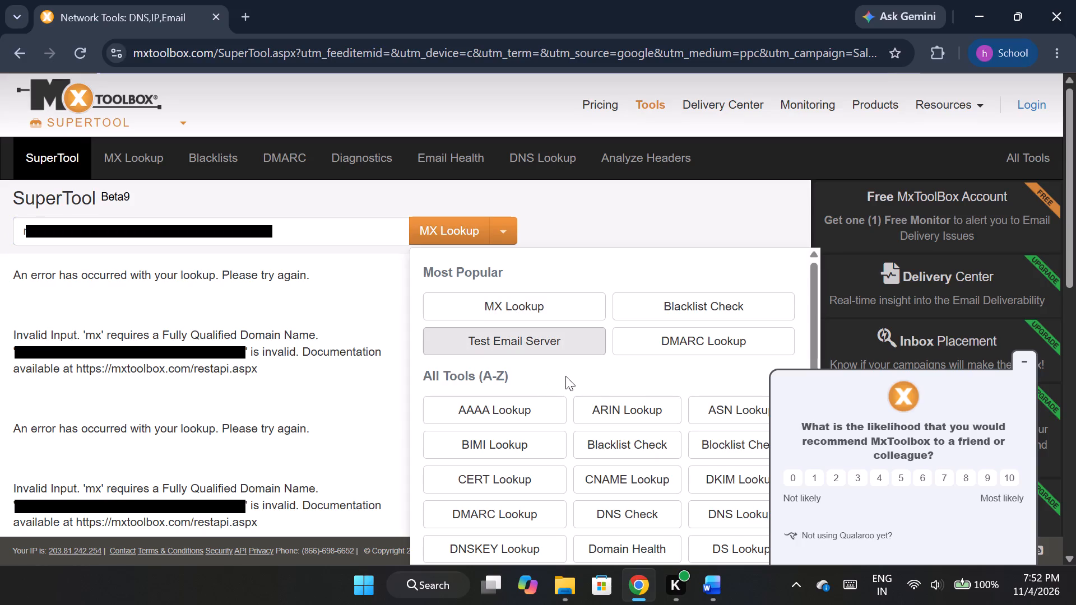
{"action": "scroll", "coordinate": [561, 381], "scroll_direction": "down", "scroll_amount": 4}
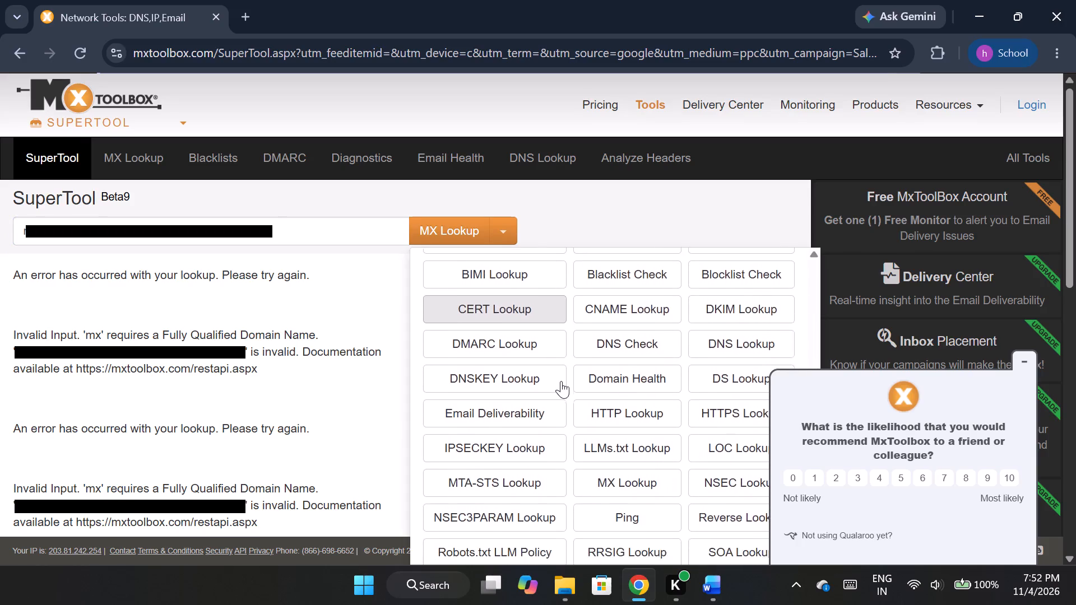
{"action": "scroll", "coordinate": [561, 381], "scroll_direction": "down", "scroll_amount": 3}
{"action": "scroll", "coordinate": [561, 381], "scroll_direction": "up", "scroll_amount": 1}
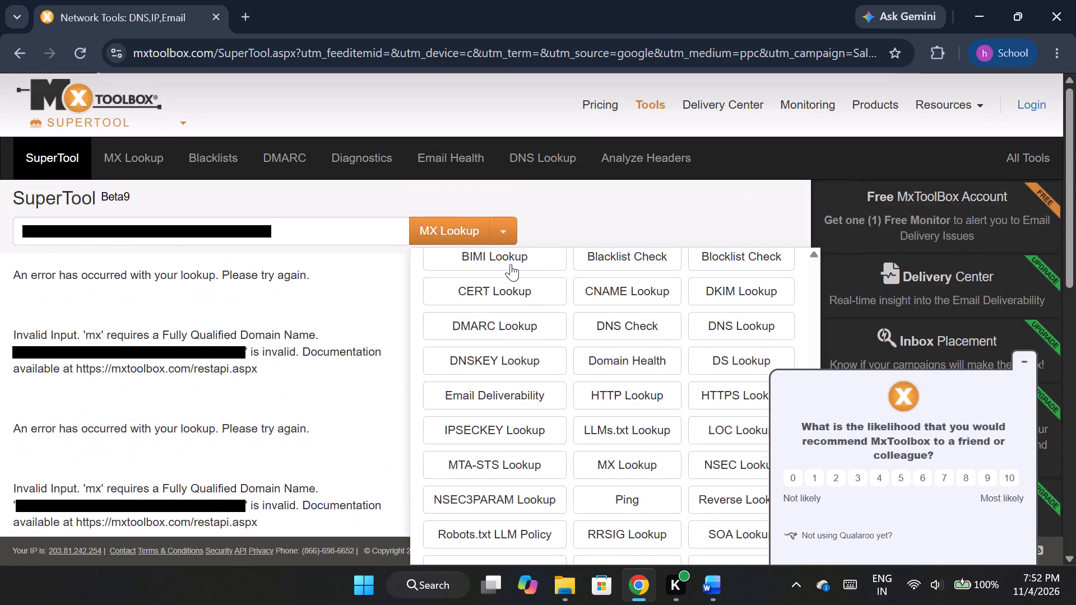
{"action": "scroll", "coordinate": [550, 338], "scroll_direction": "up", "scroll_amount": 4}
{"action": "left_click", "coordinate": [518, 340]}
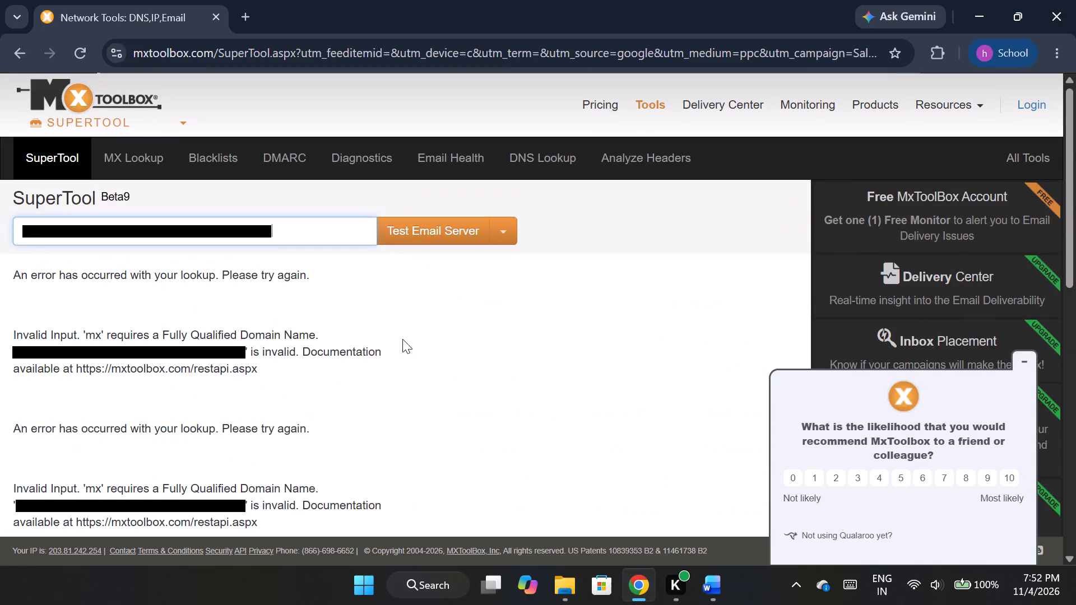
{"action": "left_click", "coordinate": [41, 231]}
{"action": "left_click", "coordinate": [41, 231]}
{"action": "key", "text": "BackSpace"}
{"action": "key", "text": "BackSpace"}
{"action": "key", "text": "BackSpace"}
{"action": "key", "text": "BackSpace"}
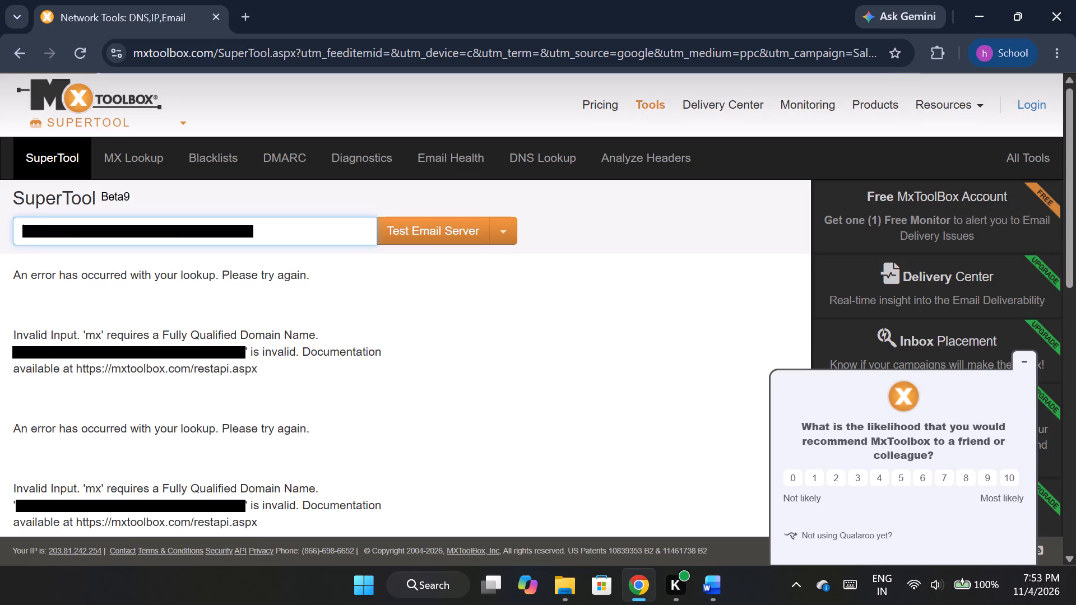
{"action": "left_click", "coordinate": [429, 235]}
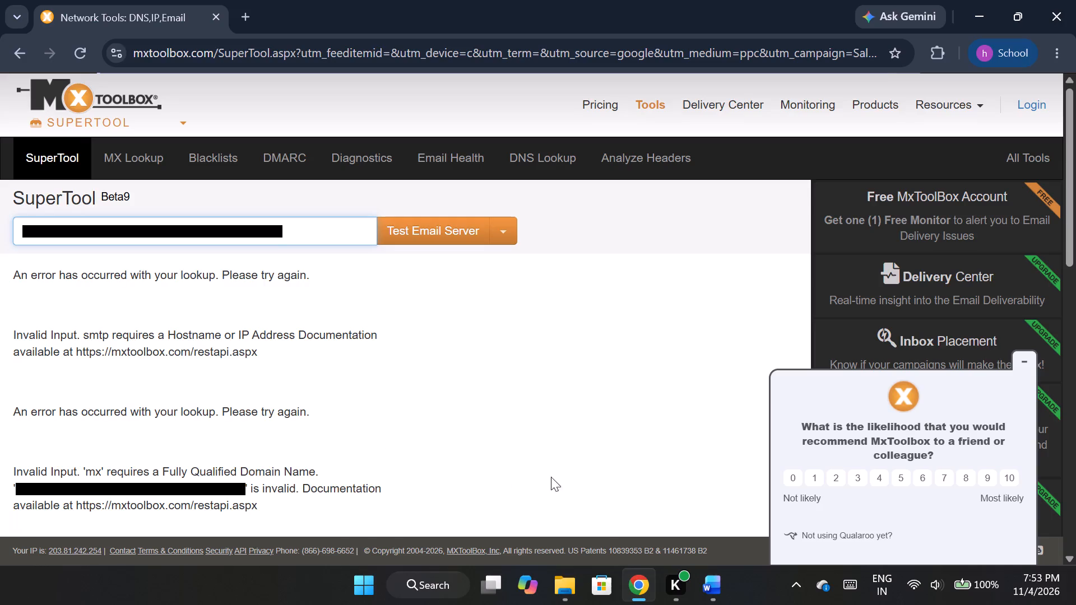
Minimise the MxToolbox survey pop-up and open the MX Lookup page.
{"action": "left_click", "coordinate": [1027, 359]}
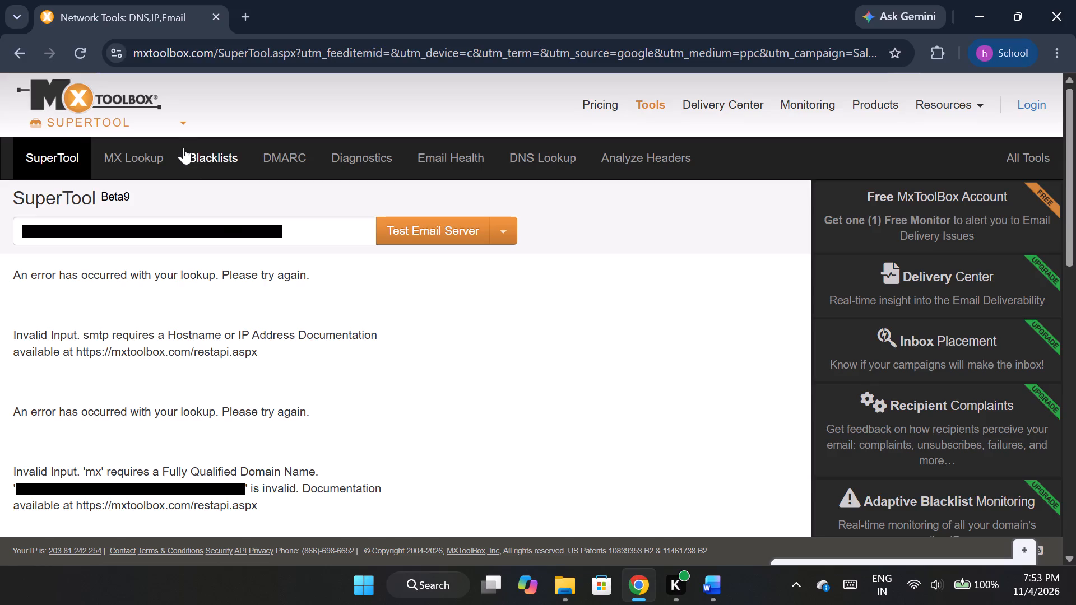
{"action": "left_click", "coordinate": [136, 156]}
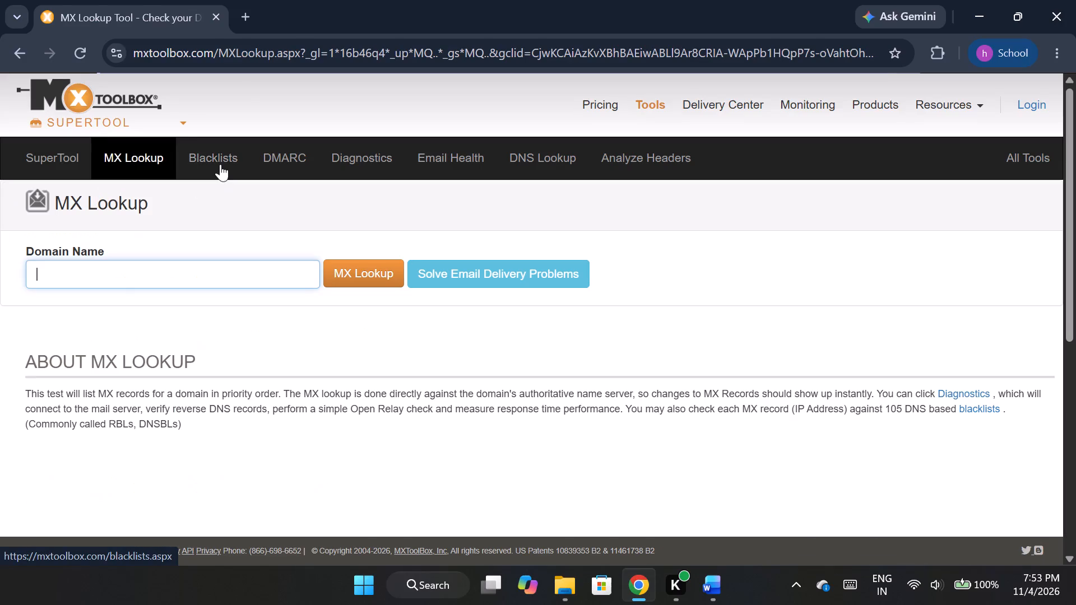
{"action": "left_click", "coordinate": [296, 155]}
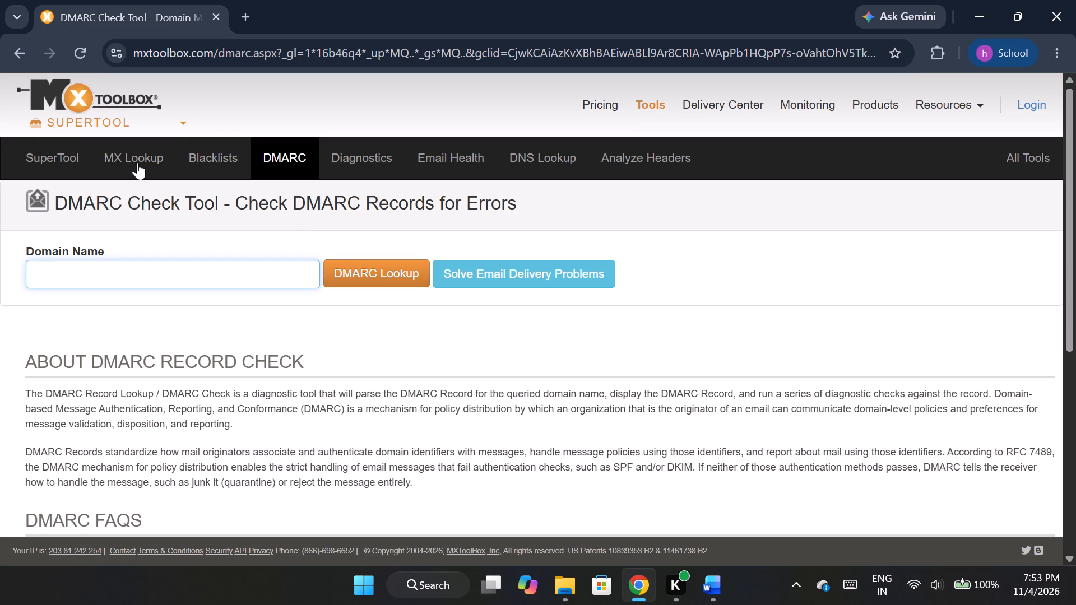
{"action": "left_click", "coordinate": [129, 157]}
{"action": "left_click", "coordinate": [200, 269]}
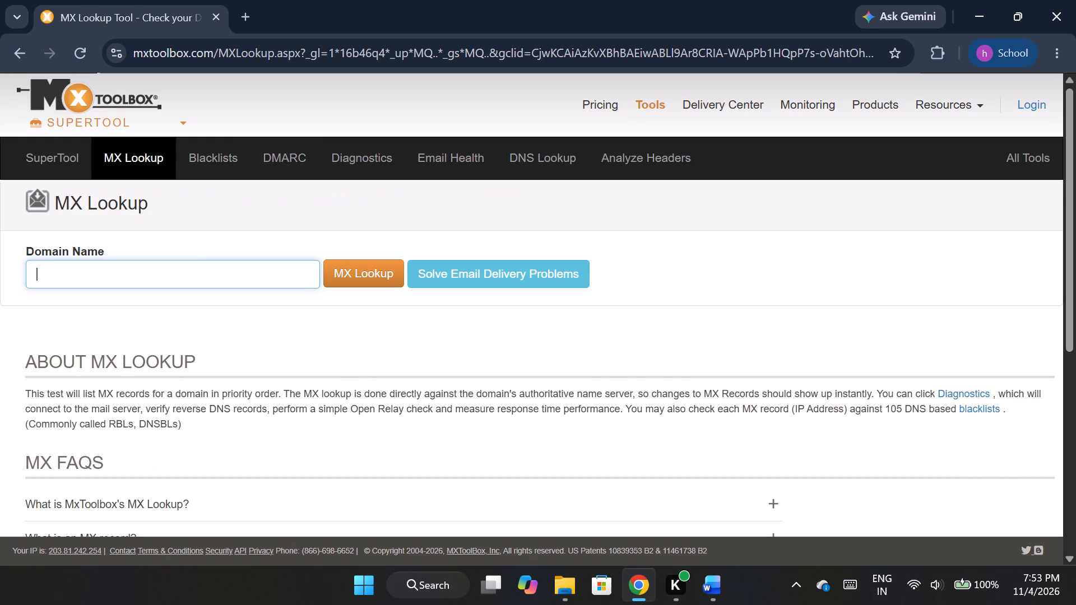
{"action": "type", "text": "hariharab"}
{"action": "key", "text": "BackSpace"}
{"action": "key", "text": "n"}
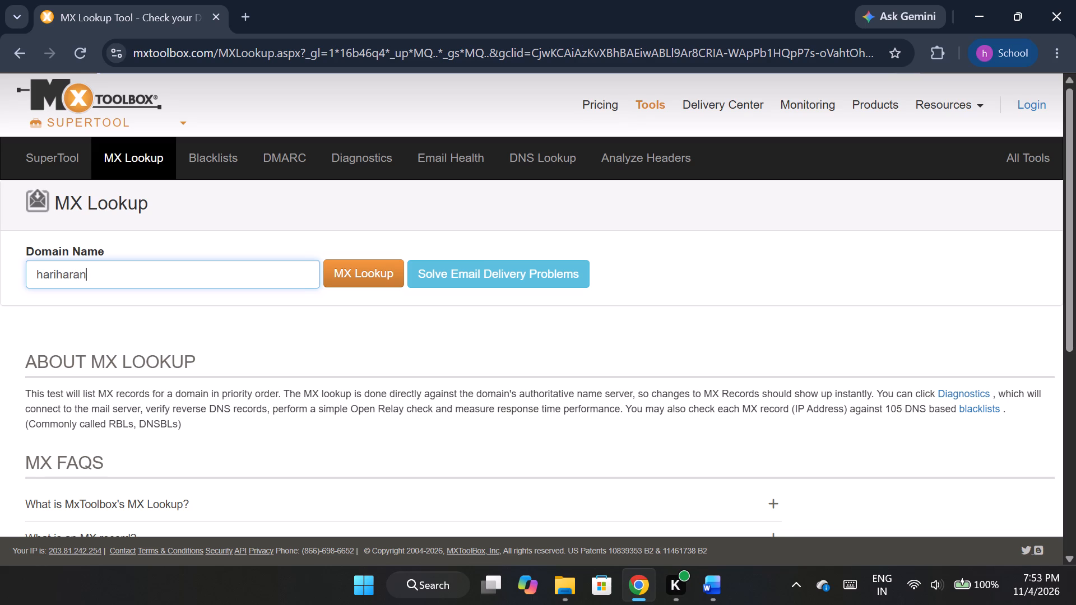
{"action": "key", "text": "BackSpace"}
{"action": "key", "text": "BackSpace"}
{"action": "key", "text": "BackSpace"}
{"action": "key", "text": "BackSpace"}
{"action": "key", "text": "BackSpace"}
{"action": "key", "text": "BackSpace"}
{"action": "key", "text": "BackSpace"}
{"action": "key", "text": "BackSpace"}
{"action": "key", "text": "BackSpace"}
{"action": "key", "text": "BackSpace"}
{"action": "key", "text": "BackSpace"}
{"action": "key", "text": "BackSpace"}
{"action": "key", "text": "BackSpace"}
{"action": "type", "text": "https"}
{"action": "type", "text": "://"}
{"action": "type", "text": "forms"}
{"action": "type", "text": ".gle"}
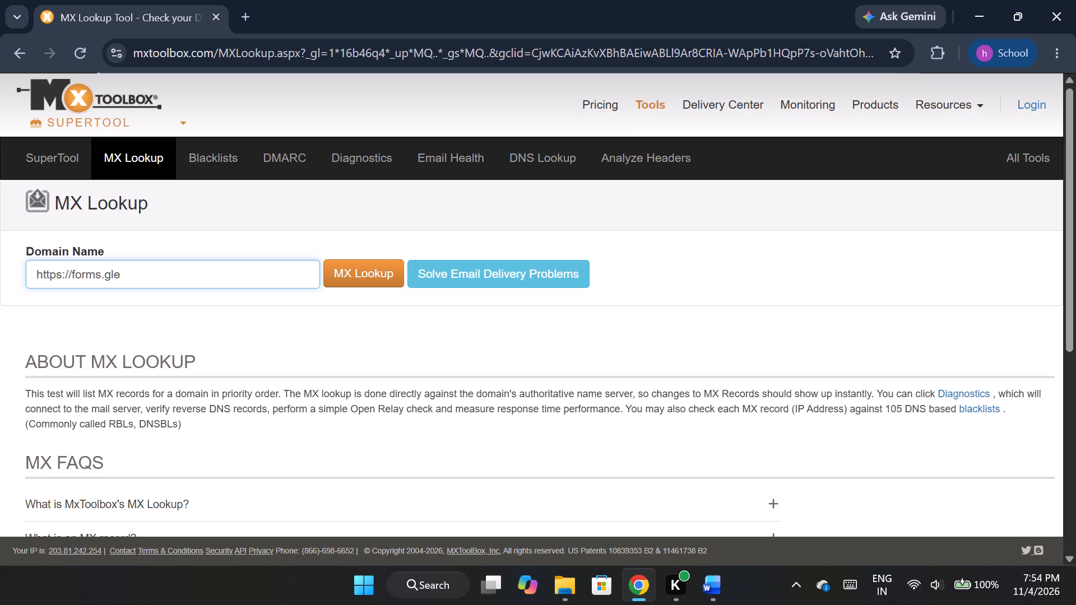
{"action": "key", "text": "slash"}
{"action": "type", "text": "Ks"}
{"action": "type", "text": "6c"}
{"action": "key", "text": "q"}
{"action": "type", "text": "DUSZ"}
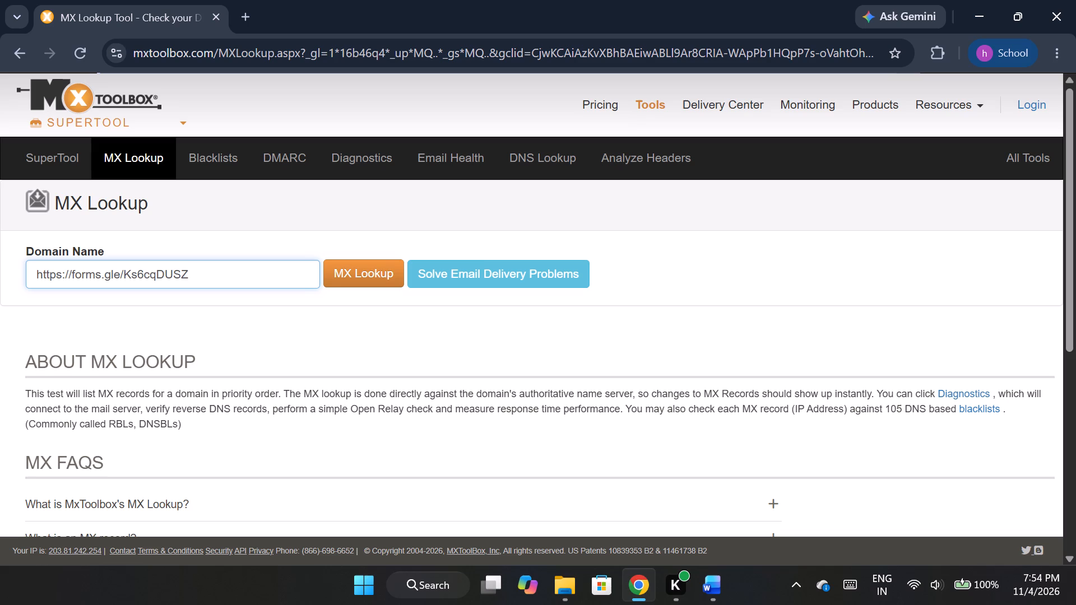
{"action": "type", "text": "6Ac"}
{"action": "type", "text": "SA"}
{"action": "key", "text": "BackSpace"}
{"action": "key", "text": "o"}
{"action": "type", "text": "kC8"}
{"action": "left_click", "coordinate": [344, 272]}
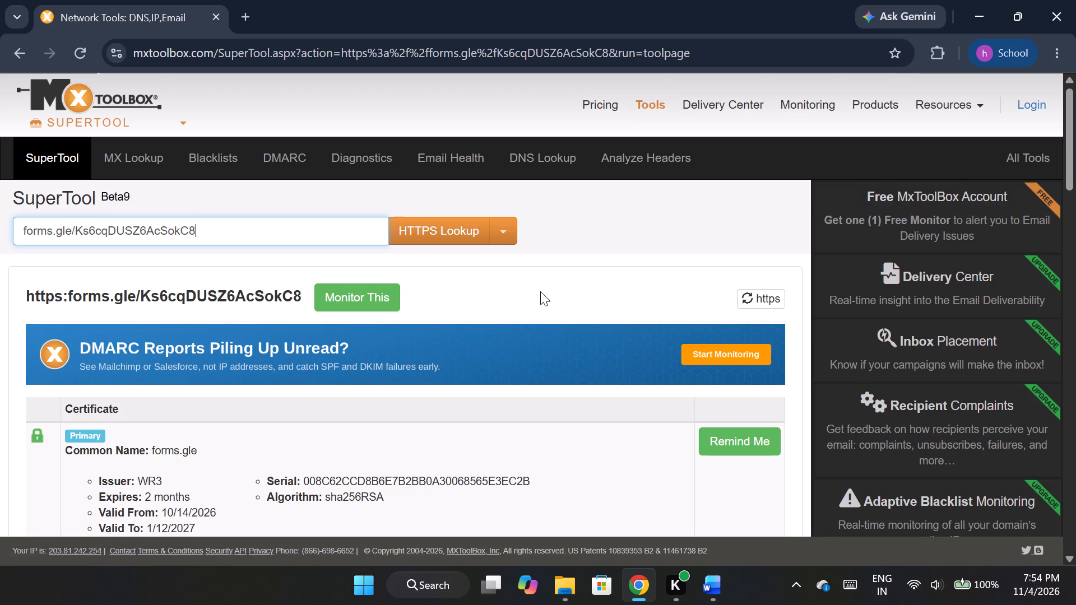
Examine the certificate entries in the lookup results for the forms.gle link, down to the test table.
{"action": "scroll", "coordinate": [540, 291], "scroll_direction": "down", "scroll_amount": 2}
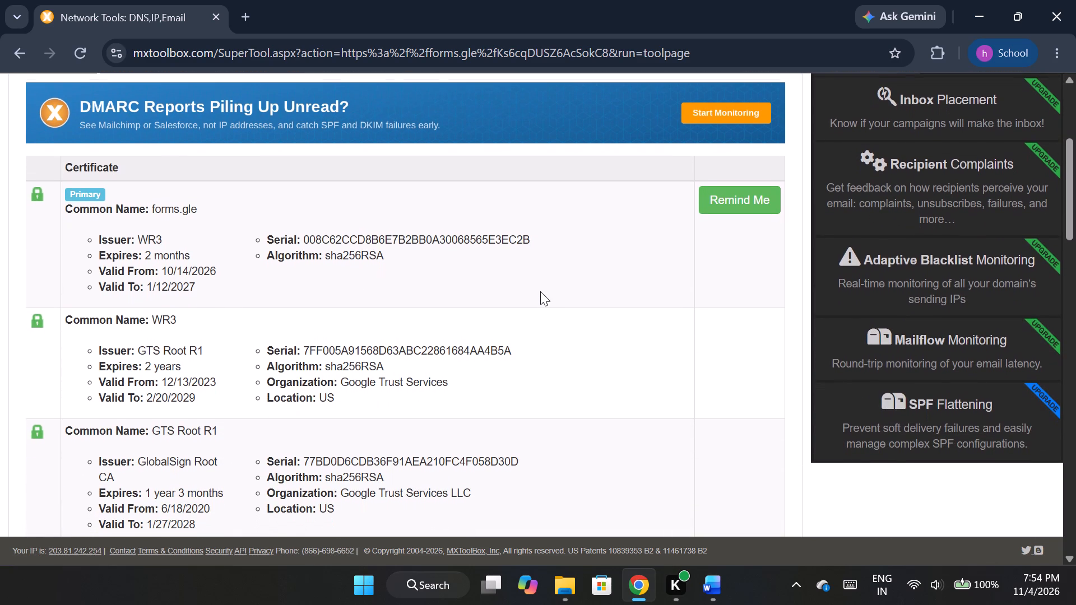
{"action": "scroll", "coordinate": [540, 291], "scroll_direction": "down", "scroll_amount": 2}
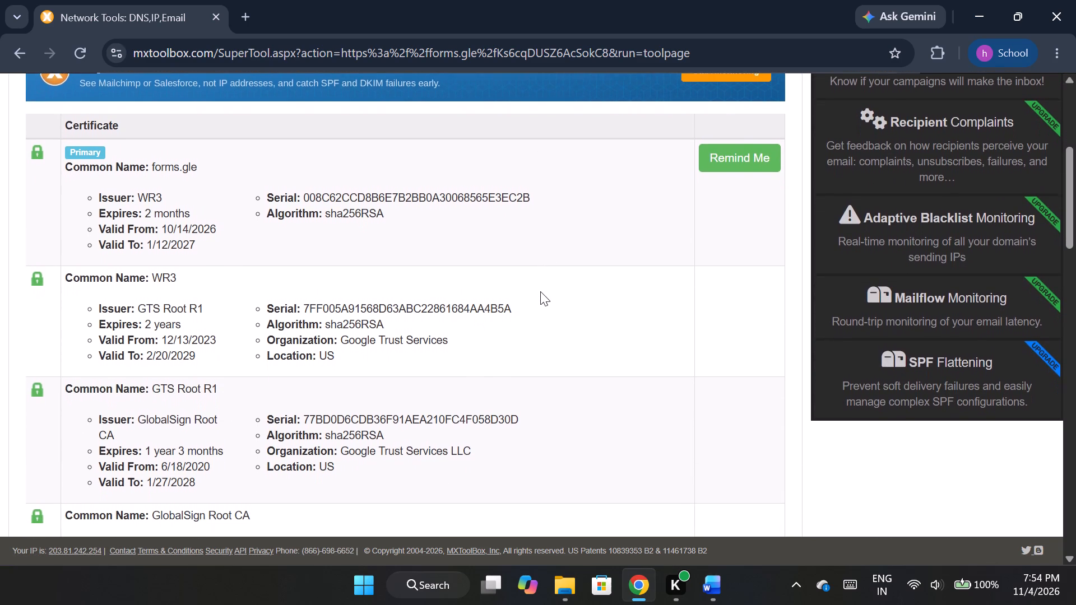
{"action": "scroll", "coordinate": [540, 291], "scroll_direction": "down", "scroll_amount": 1}
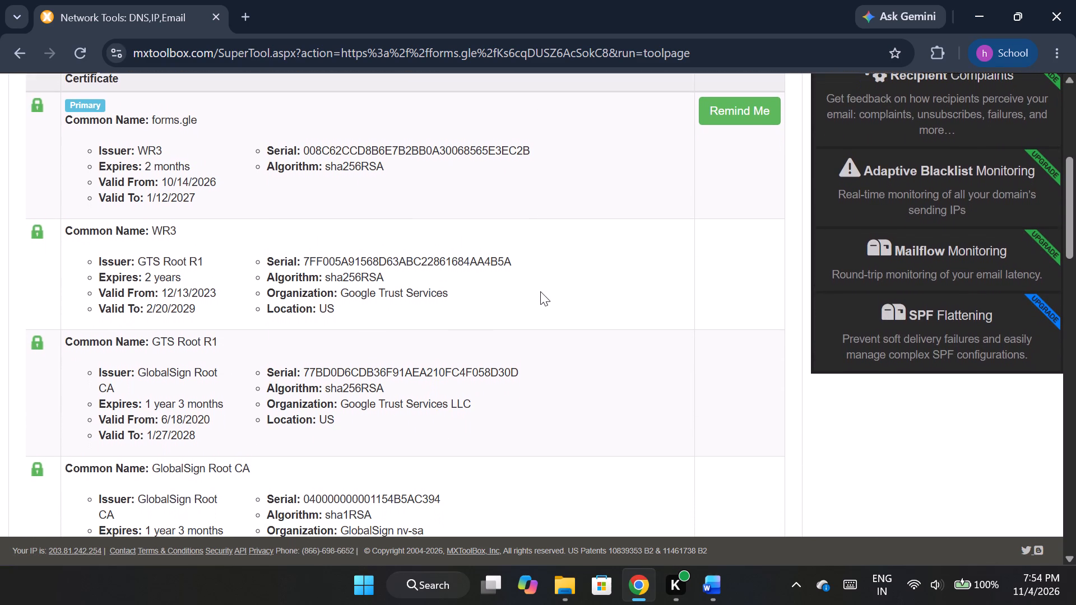
{"action": "scroll", "coordinate": [540, 291], "scroll_direction": "down", "scroll_amount": 1}
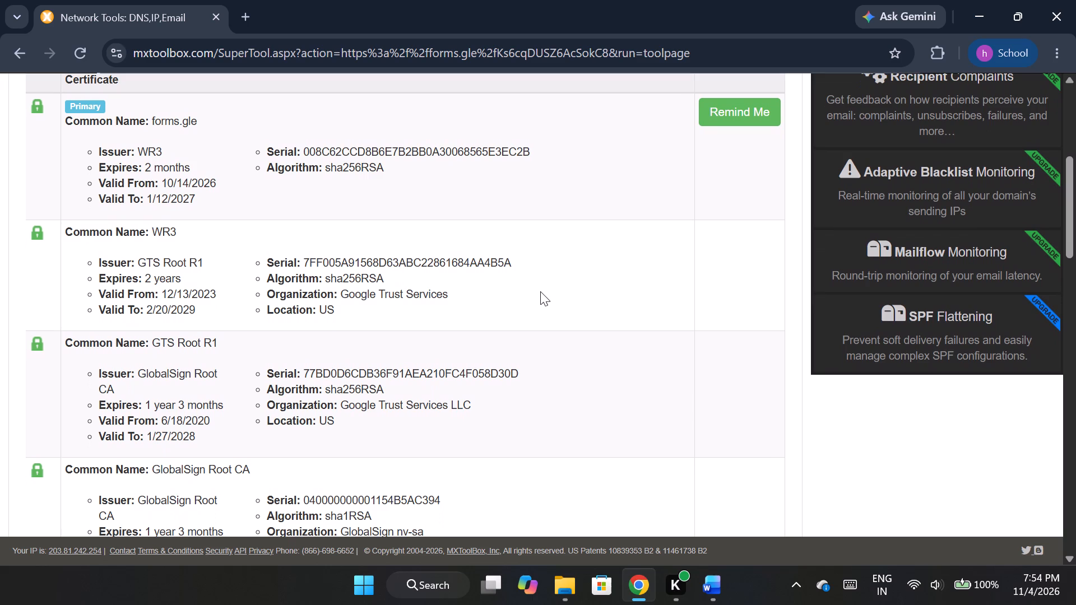
{"action": "scroll", "coordinate": [540, 291], "scroll_direction": "up", "scroll_amount": 1}
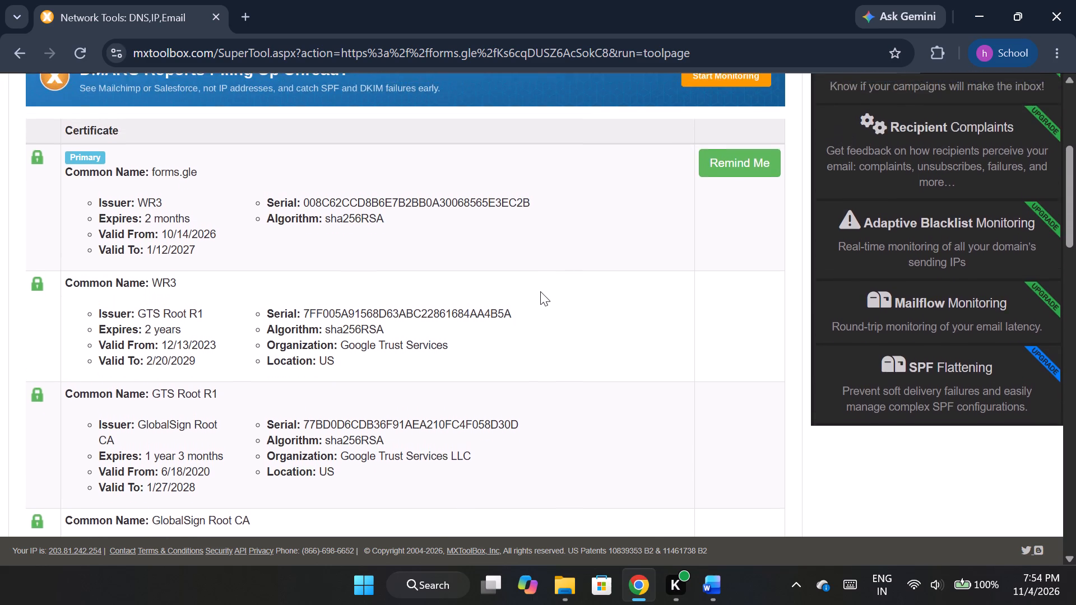
{"action": "scroll", "coordinate": [540, 291], "scroll_direction": "right", "scroll_amount": 2}
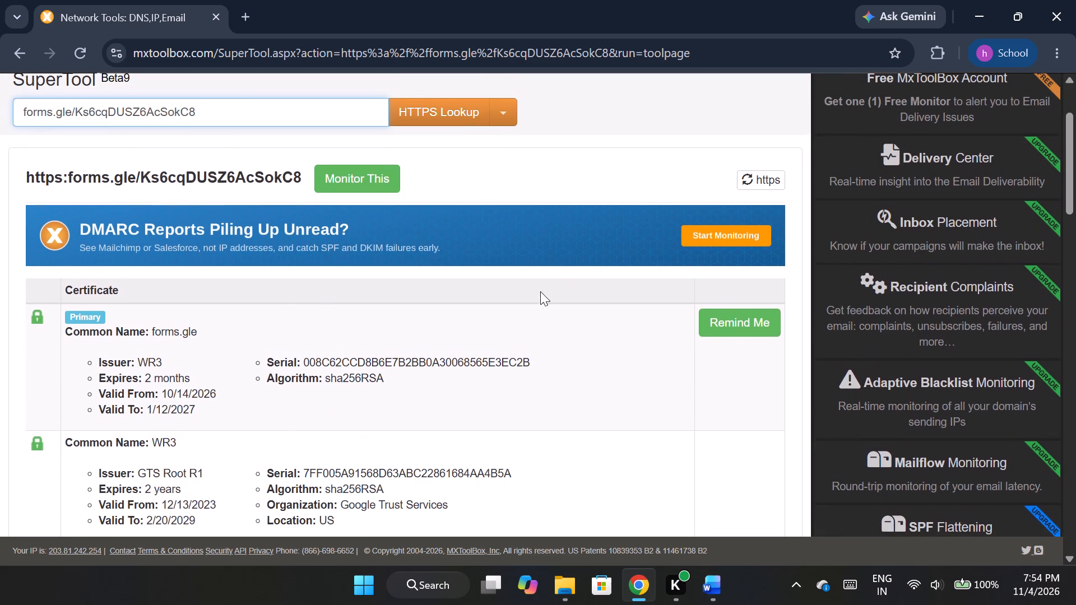
{"action": "scroll", "coordinate": [540, 291], "scroll_direction": "right", "scroll_amount": 2}
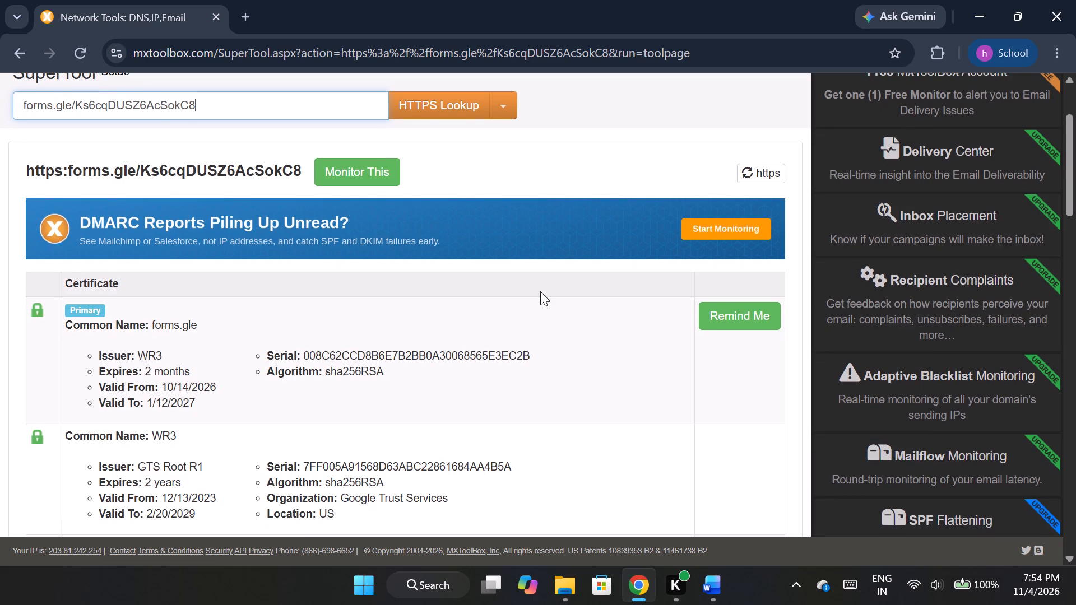
{"action": "scroll", "coordinate": [540, 291], "scroll_direction": "right", "scroll_amount": 1}
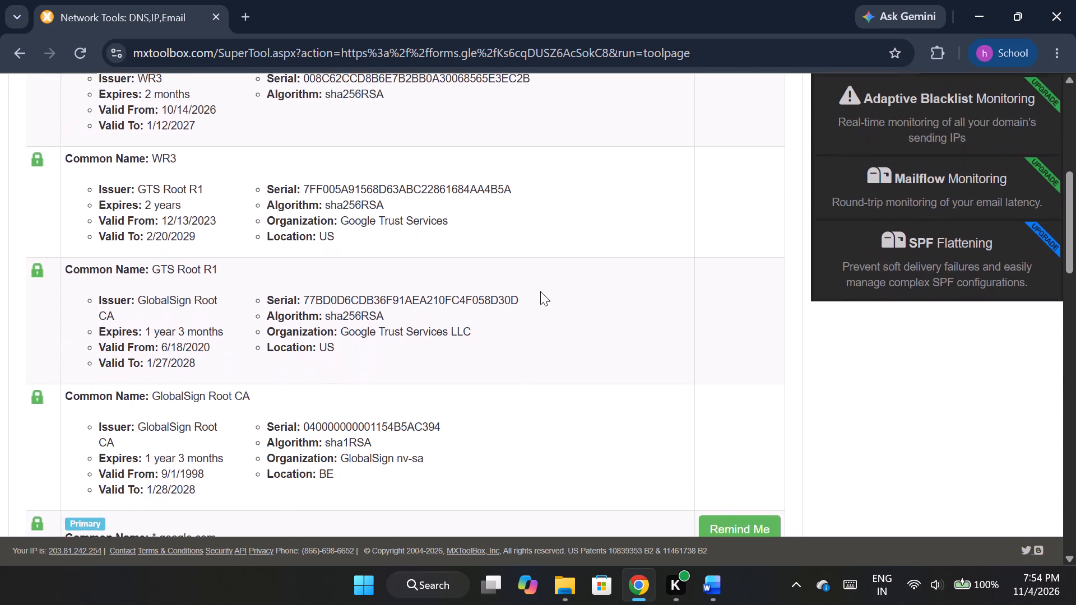
{"action": "scroll", "coordinate": [540, 291], "scroll_direction": "down", "scroll_amount": 1}
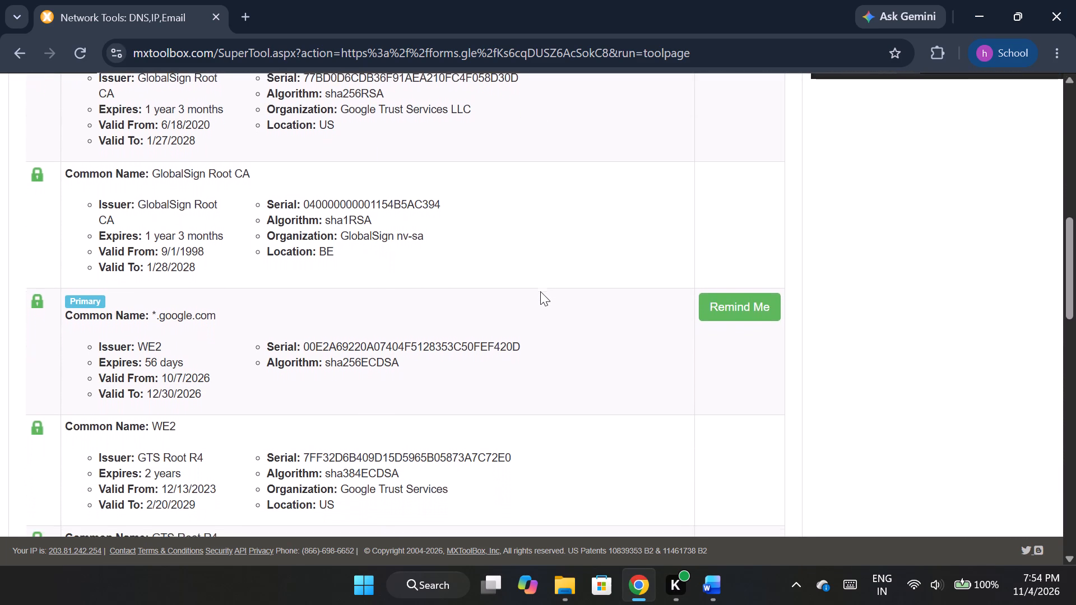
{"action": "scroll", "coordinate": [540, 291], "scroll_direction": "down", "scroll_amount": 5}
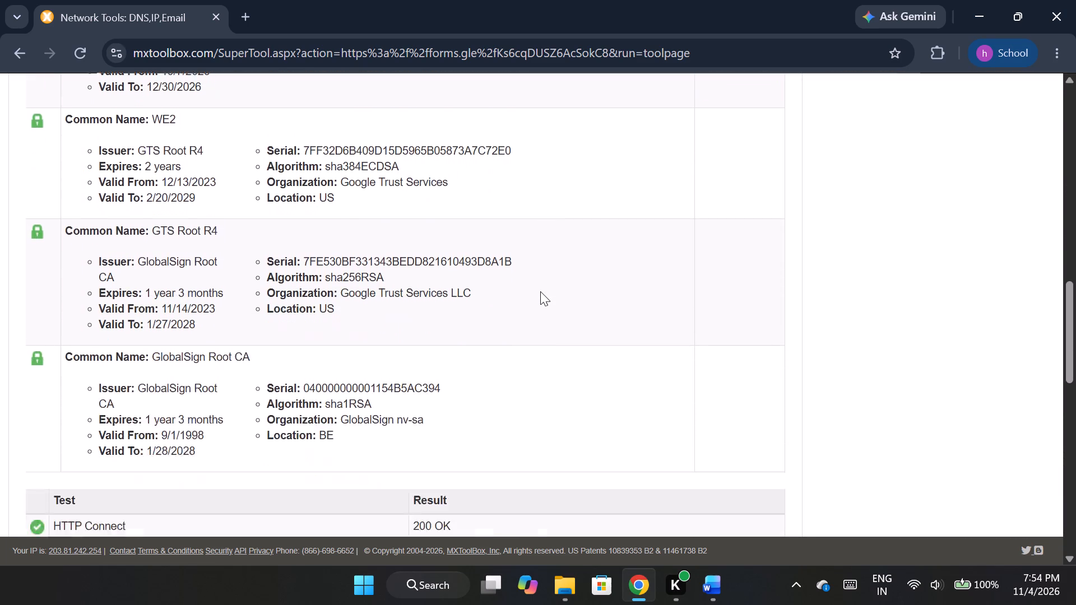
Capture a cropped screenshot of the SuperTool HTTPS lookup from its heading through the primary forms.gle certificate and copy it.
{"action": "scroll", "coordinate": [540, 291], "scroll_direction": "down", "scroll_amount": 1}
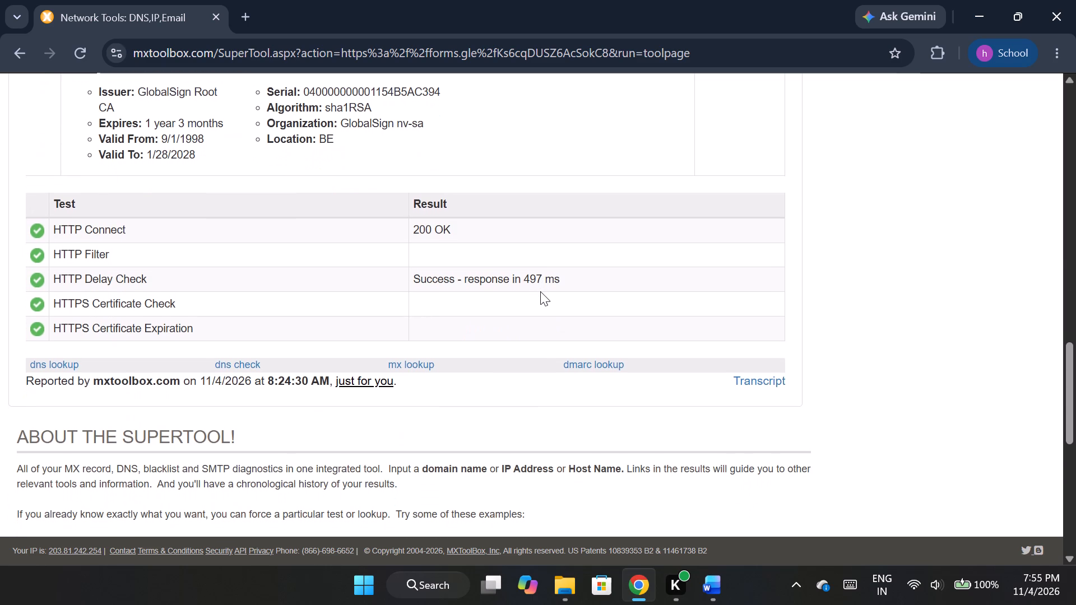
{"action": "scroll", "coordinate": [540, 291], "scroll_direction": "down", "scroll_amount": 1}
{"action": "left_click", "coordinate": [716, 583]}
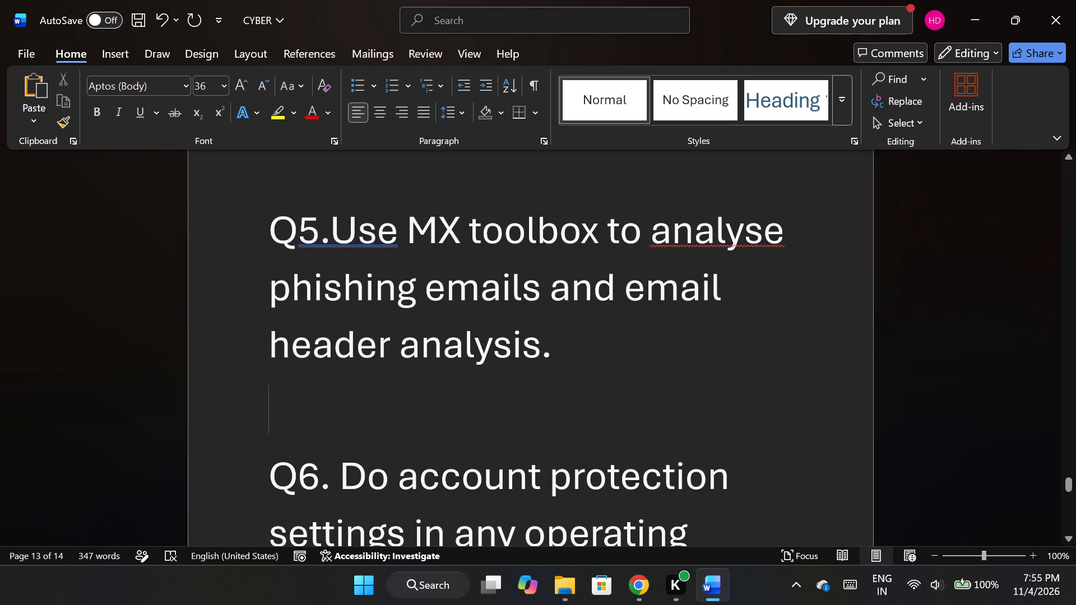
{"action": "left_click", "coordinate": [640, 589]}
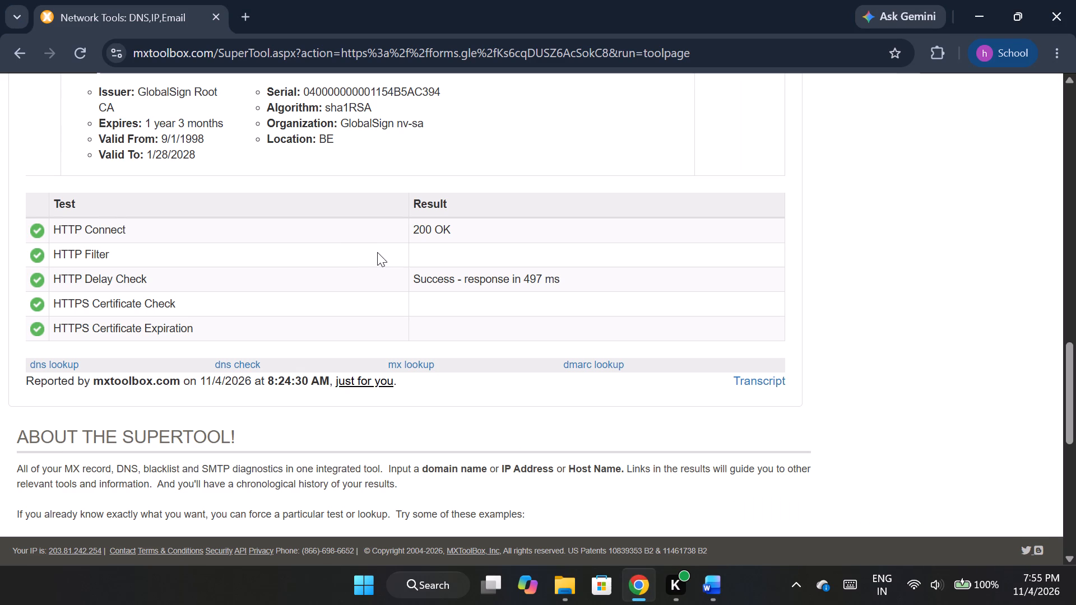
{"action": "scroll", "coordinate": [377, 252], "scroll_direction": "up", "scroll_amount": 5}
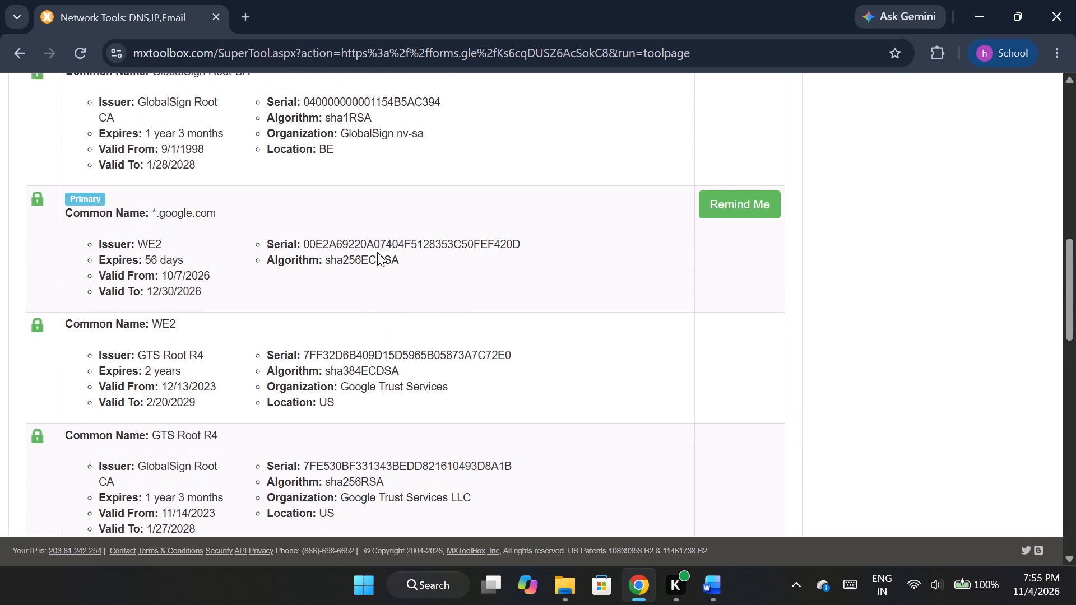
{"action": "scroll", "coordinate": [377, 252], "scroll_direction": "up", "scroll_amount": 2}
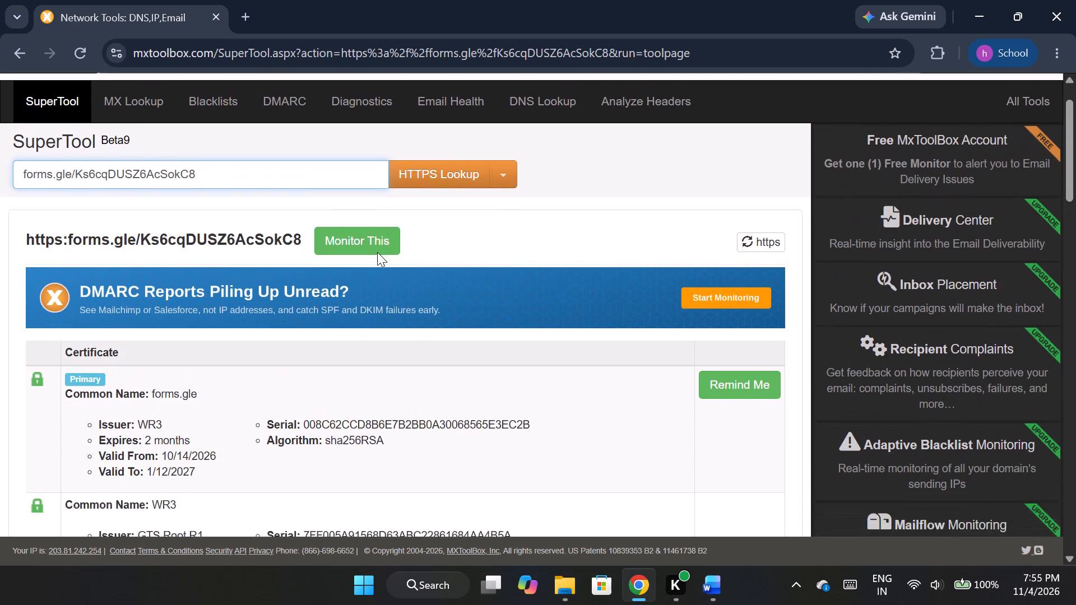
{"action": "scroll", "coordinate": [377, 252], "scroll_direction": "up", "scroll_amount": 2}
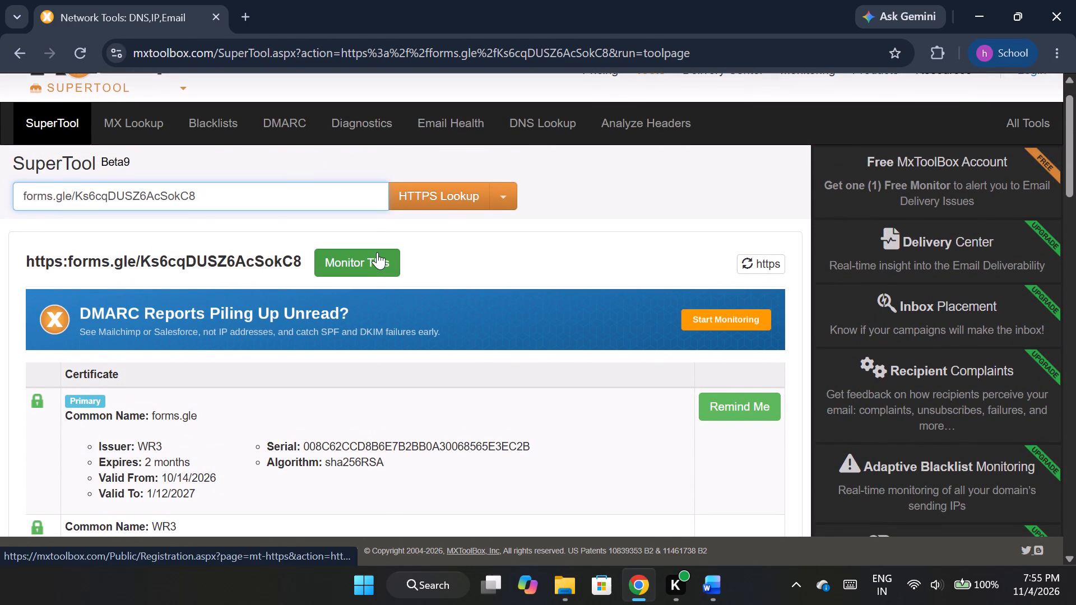
{"action": "key", "text": "shift+super+s"}
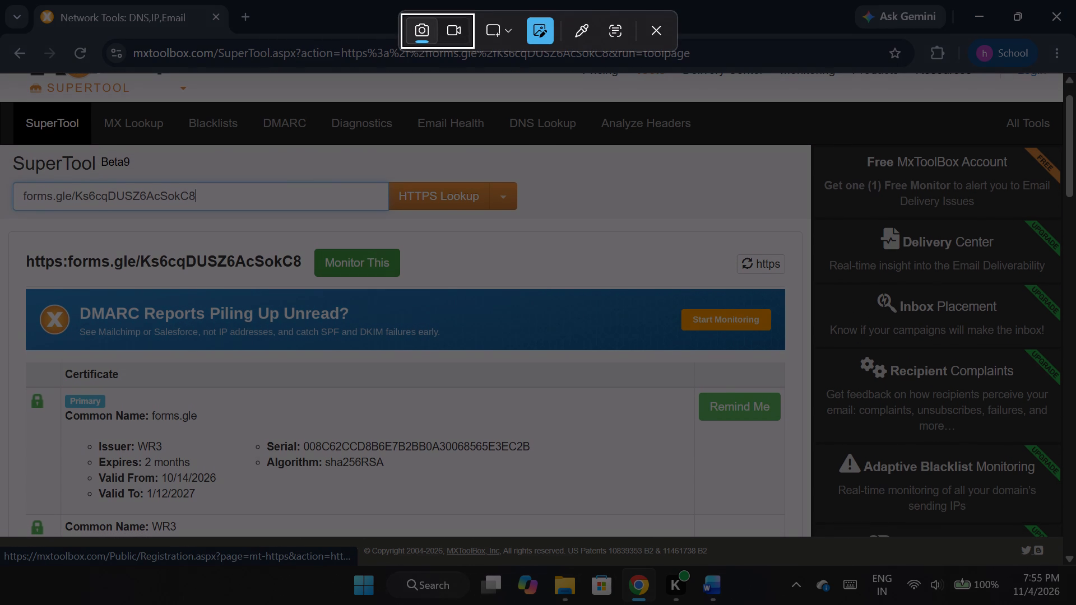
{"action": "left_click_drag", "start_coordinate": [5, 148], "coordinate": [454, 348]}
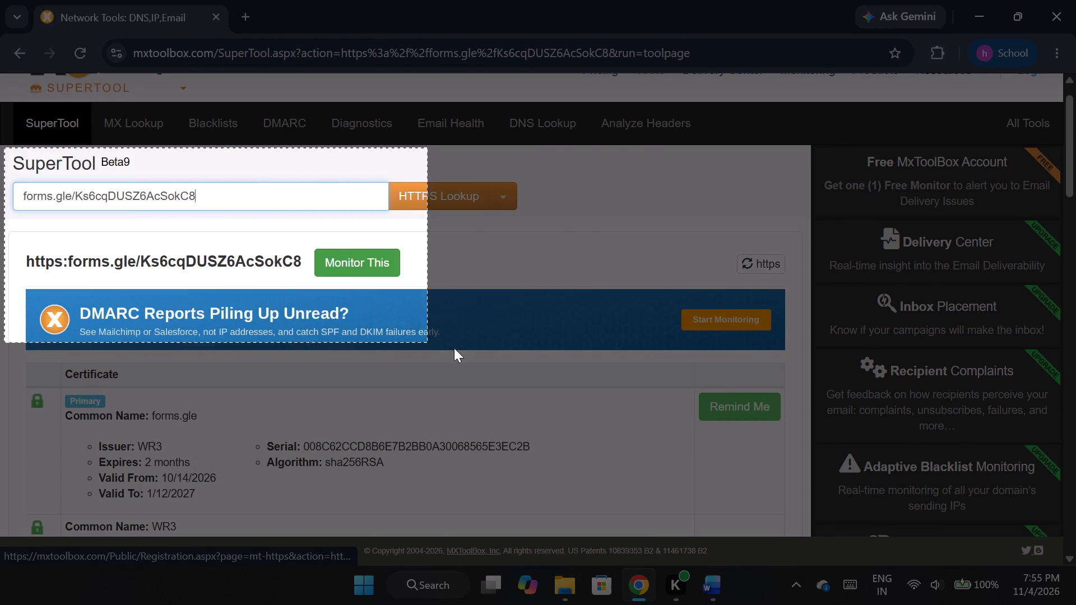
{"action": "left_click_drag", "start_coordinate": [454, 348], "coordinate": [762, 495]}
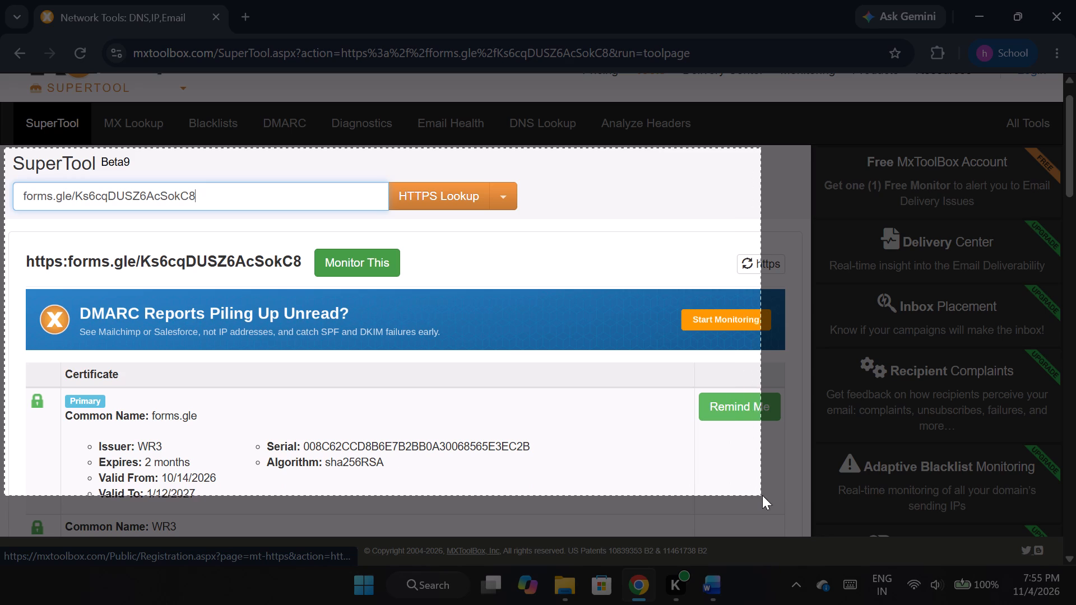
{"action": "left_click_drag", "start_coordinate": [762, 495], "coordinate": [816, 516]}
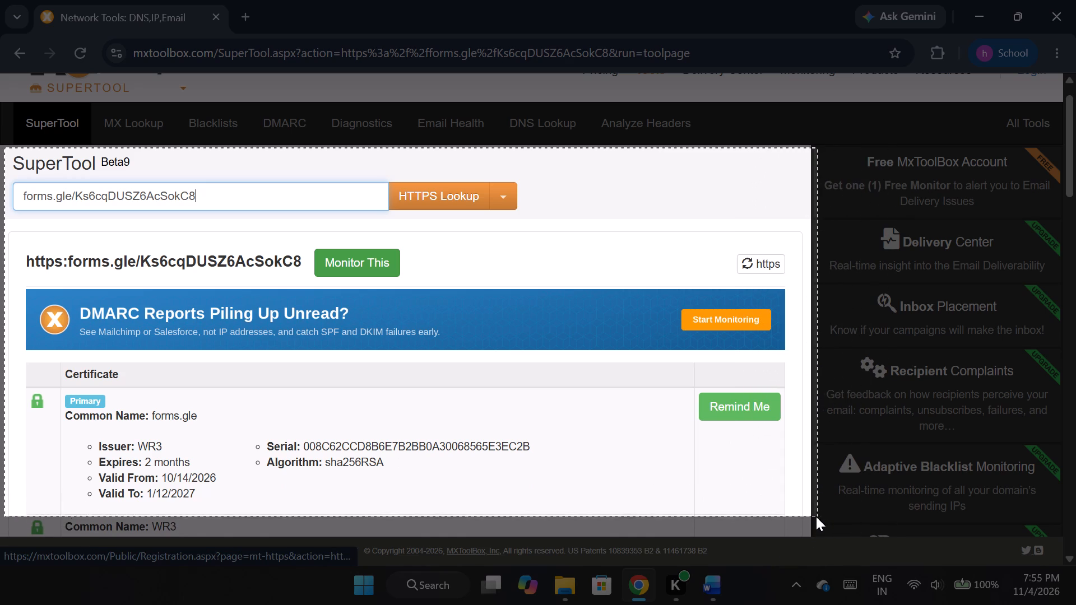
{"action": "left_click_drag", "start_coordinate": [816, 516], "coordinate": [807, 519]}
{"action": "key", "text": "ctrl+c"}
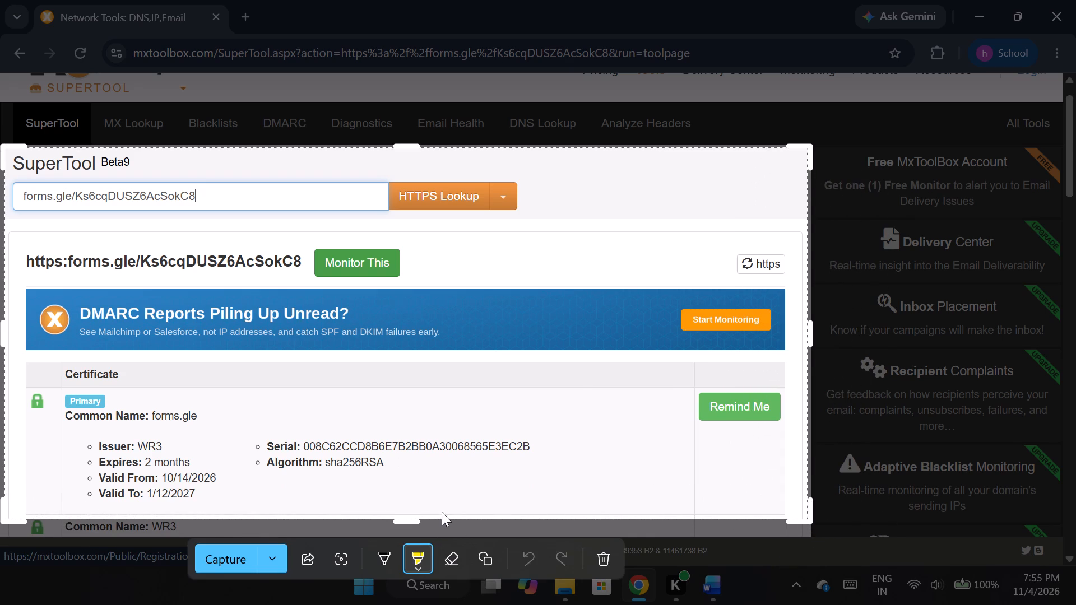
Switch to the CYBER Word document and paste the copied lookup screenshot on the blank line below Q5.
{"action": "left_click", "coordinate": [708, 594]}
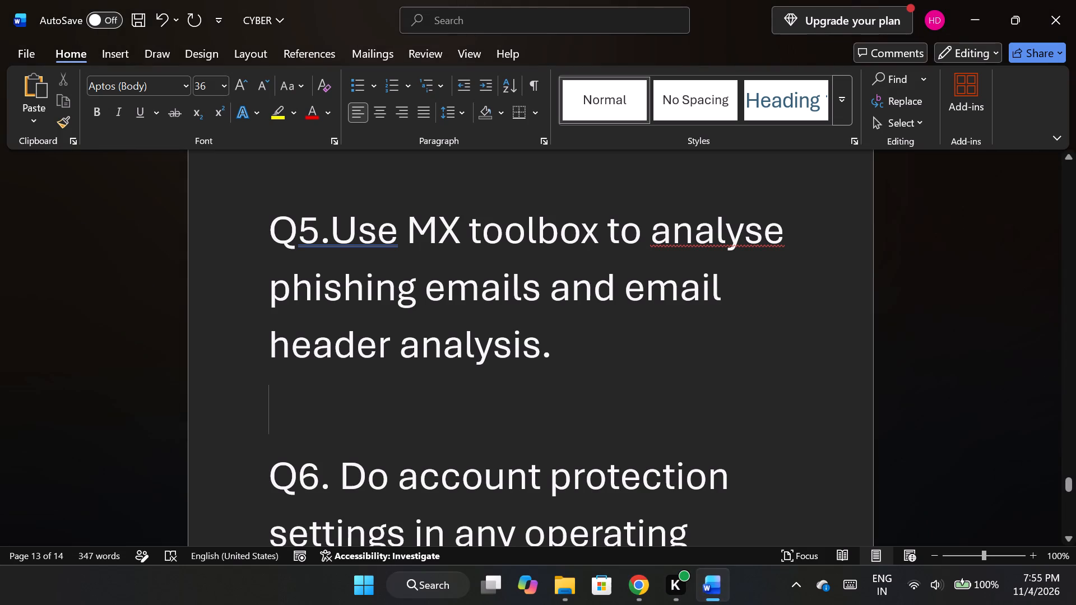
{"action": "left_click", "coordinate": [364, 403]}
{"action": "key", "text": "ctrl+v"}
{"action": "scroll", "coordinate": [469, 404], "scroll_direction": "down", "scroll_amount": 1}
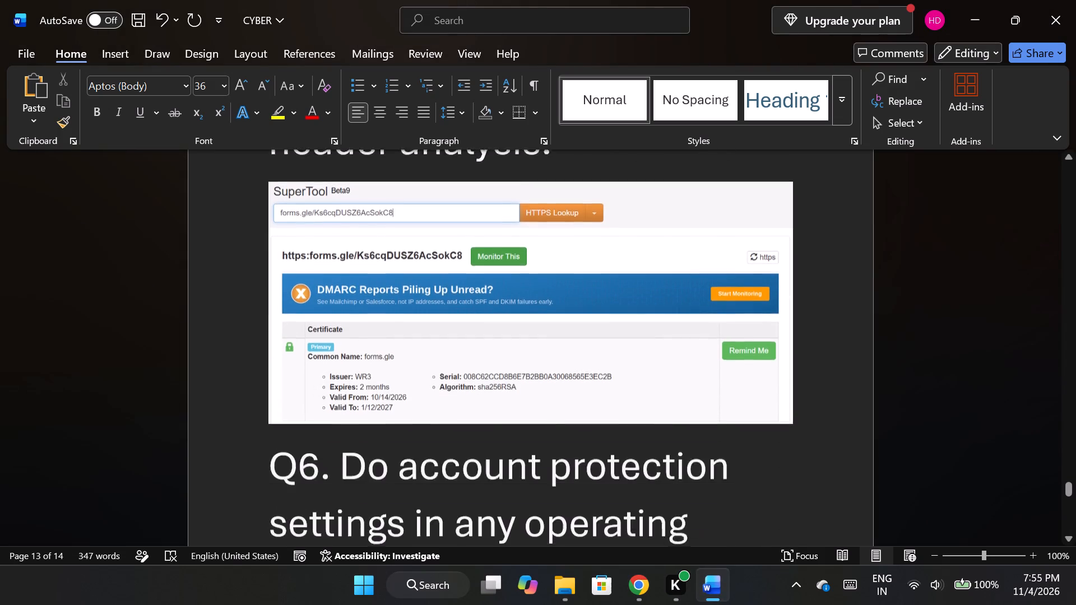
{"action": "scroll", "coordinate": [469, 404], "scroll_direction": "down", "scroll_amount": 1}
Return to the MxToolbox results in Chrome and copy a cropped screenshot of the Test and Result table with its report line.
{"action": "left_click", "coordinate": [642, 584]}
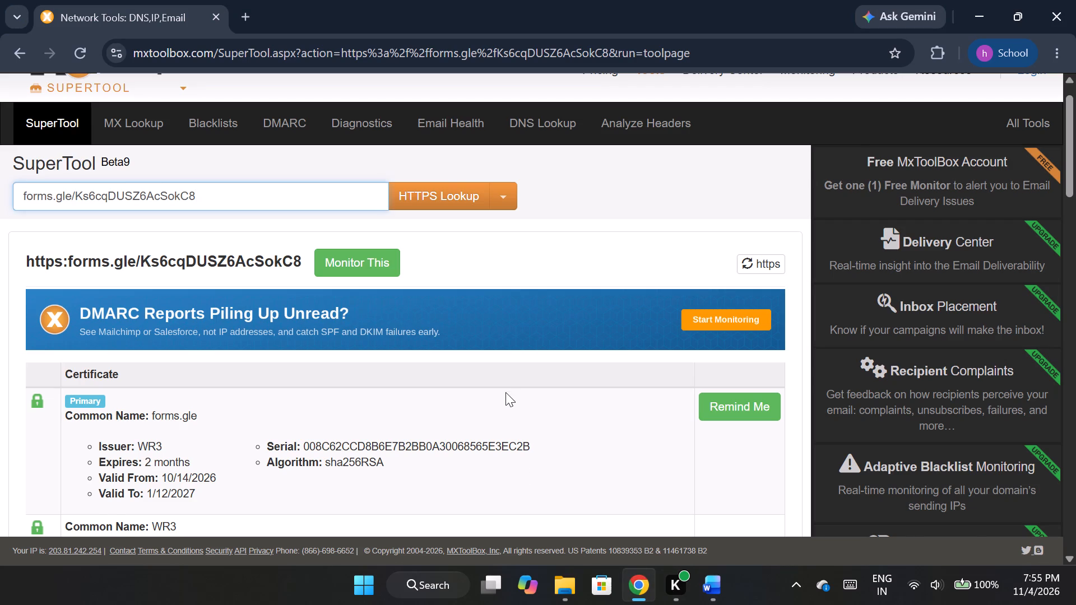
{"action": "scroll", "coordinate": [505, 392], "scroll_direction": "down", "scroll_amount": 7}
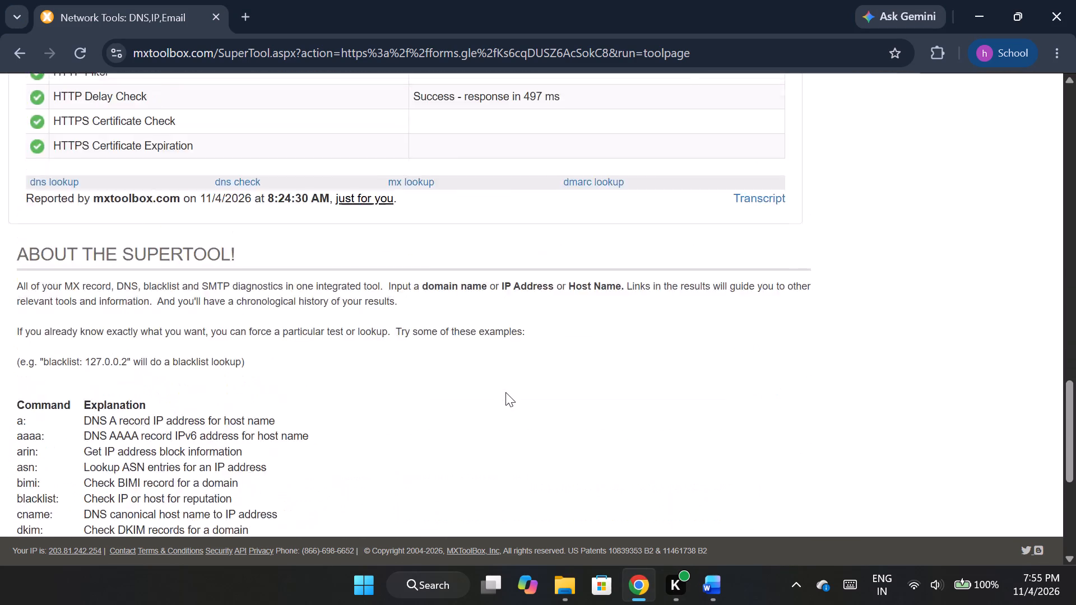
{"action": "key", "text": "shift+super+s"}
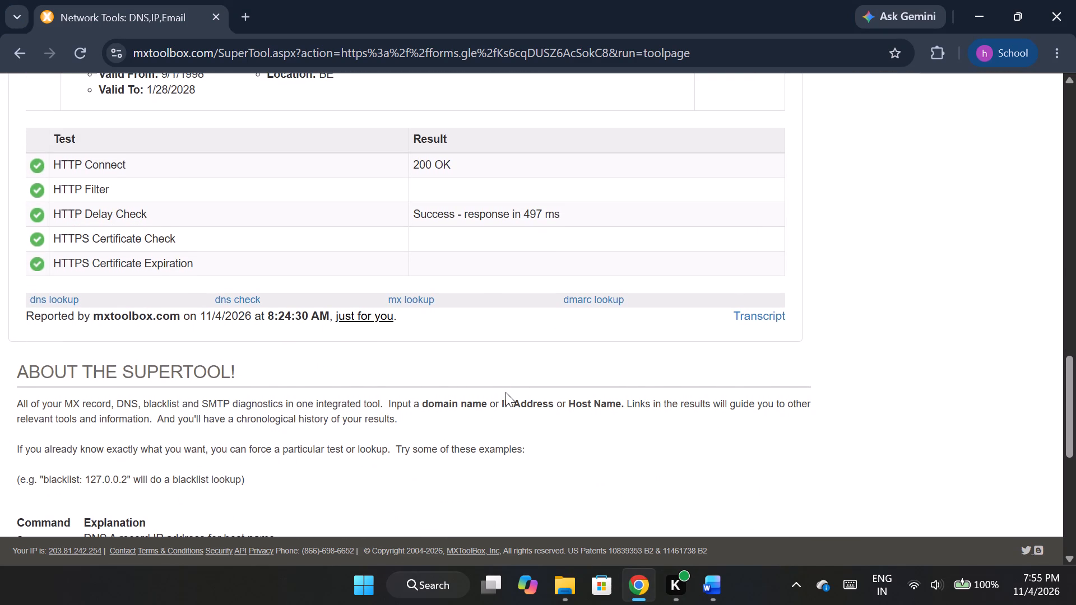
{"action": "left_click_drag", "start_coordinate": [20, 123], "coordinate": [813, 334]}
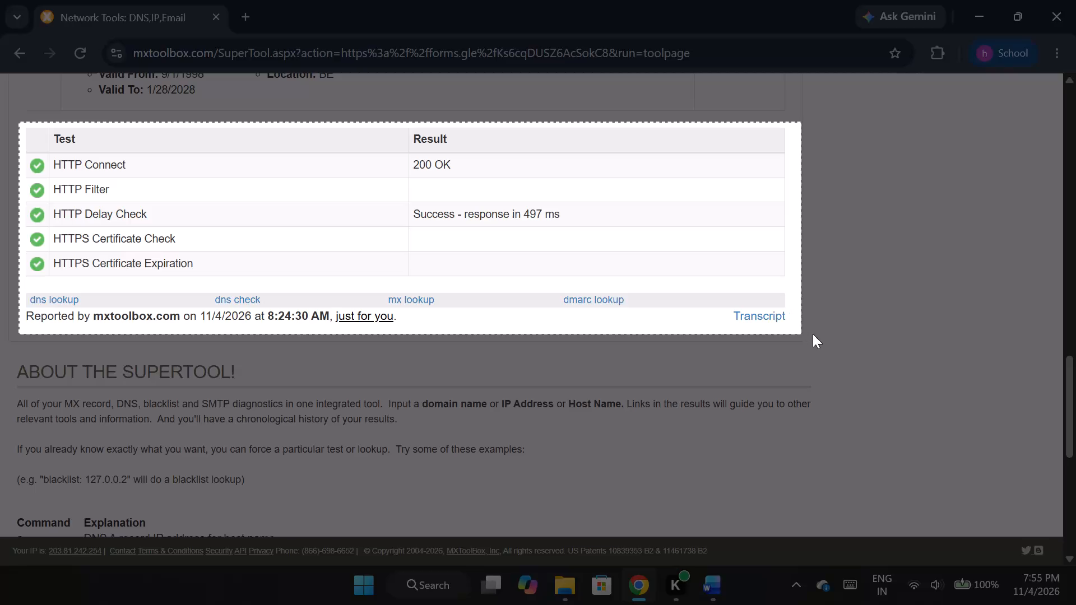
{"action": "left_click_drag", "start_coordinate": [813, 334], "coordinate": [815, 343]}
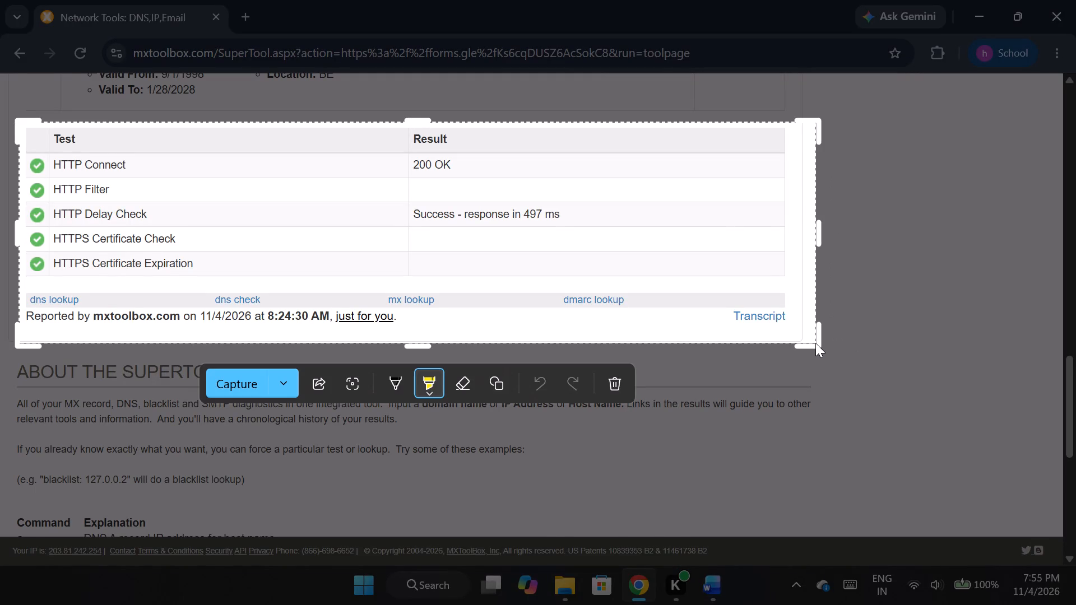
{"action": "key", "text": "ctrl+c"}
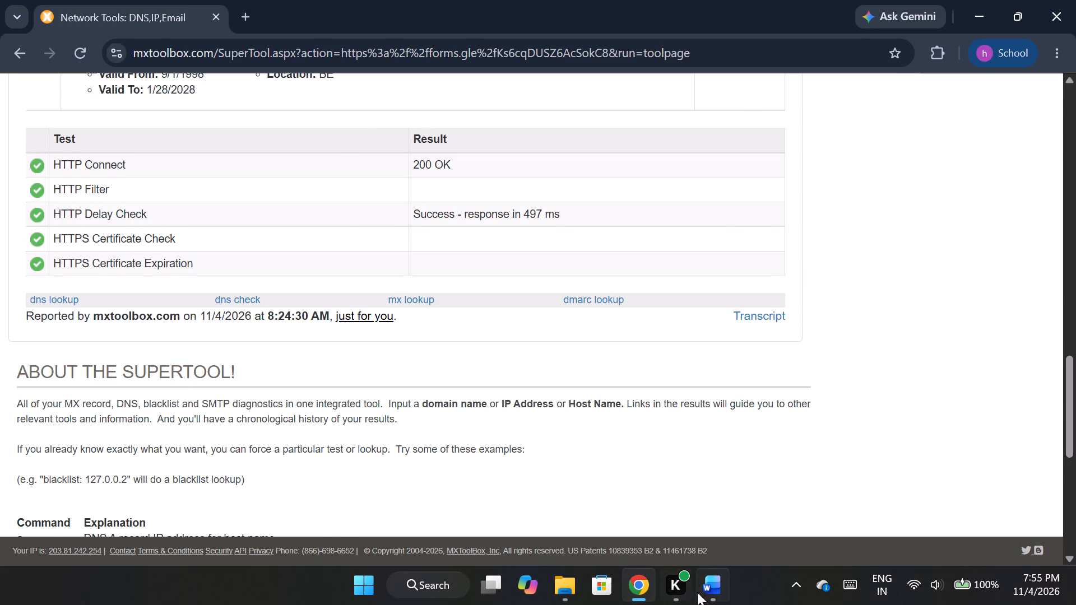
Paste the test table screenshot on a new line below the first Q5 screenshot in the Word document.
{"action": "left_click", "coordinate": [709, 589]}
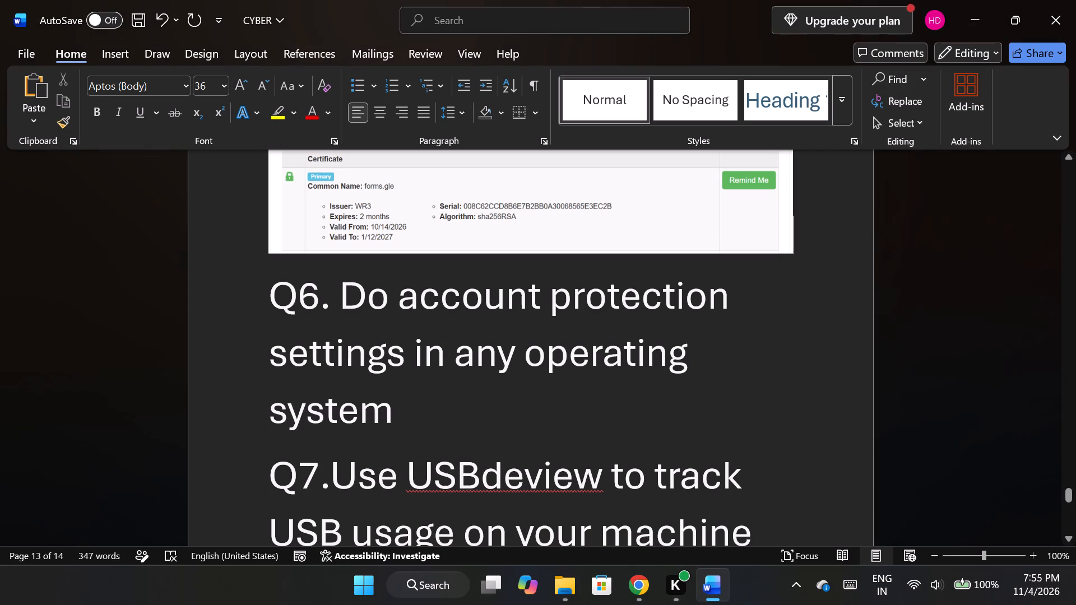
{"action": "left_click", "coordinate": [820, 243]}
{"action": "key", "text": "Return"}
{"action": "key", "text": "ctrl+v"}
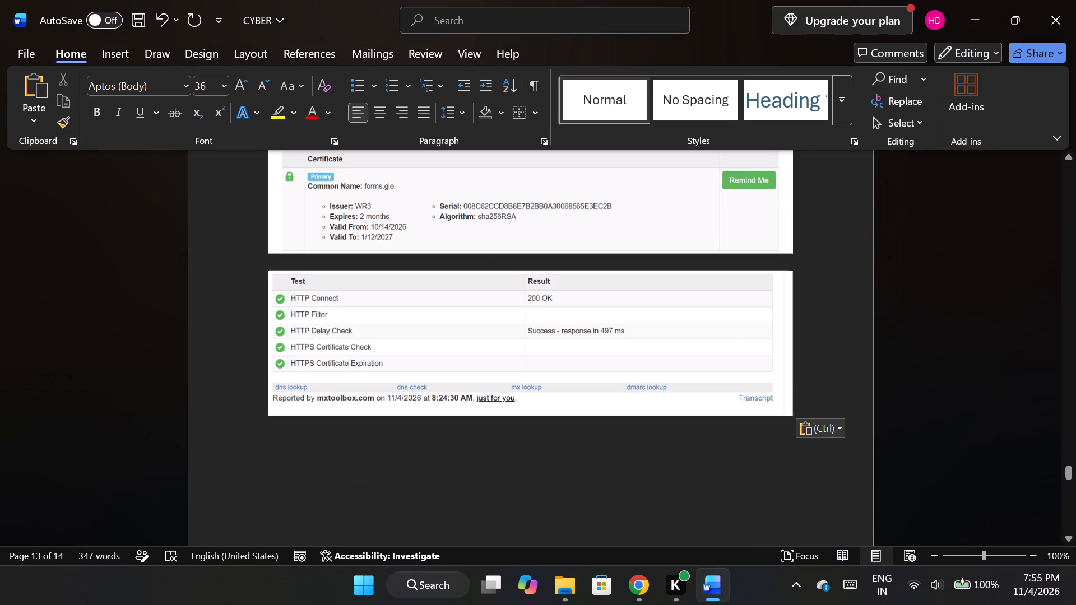
Add a blank line below the Q6 account protection question.
{"action": "scroll", "coordinate": [829, 368], "scroll_direction": "down", "scroll_amount": 5}
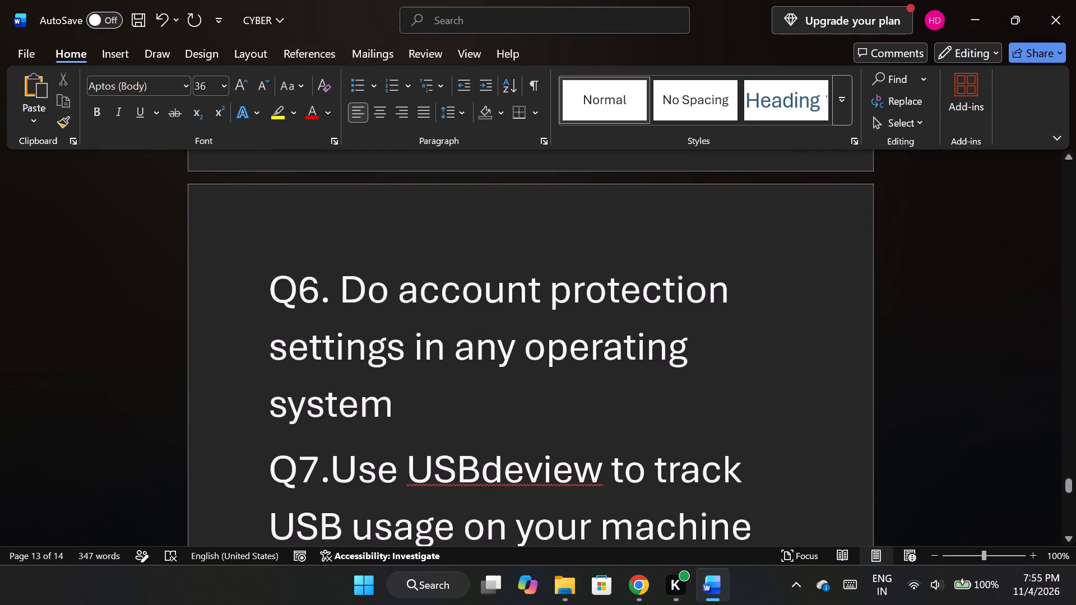
{"action": "scroll", "coordinate": [829, 368], "scroll_direction": "down", "scroll_amount": 1}
{"action": "left_click", "coordinate": [465, 411]}
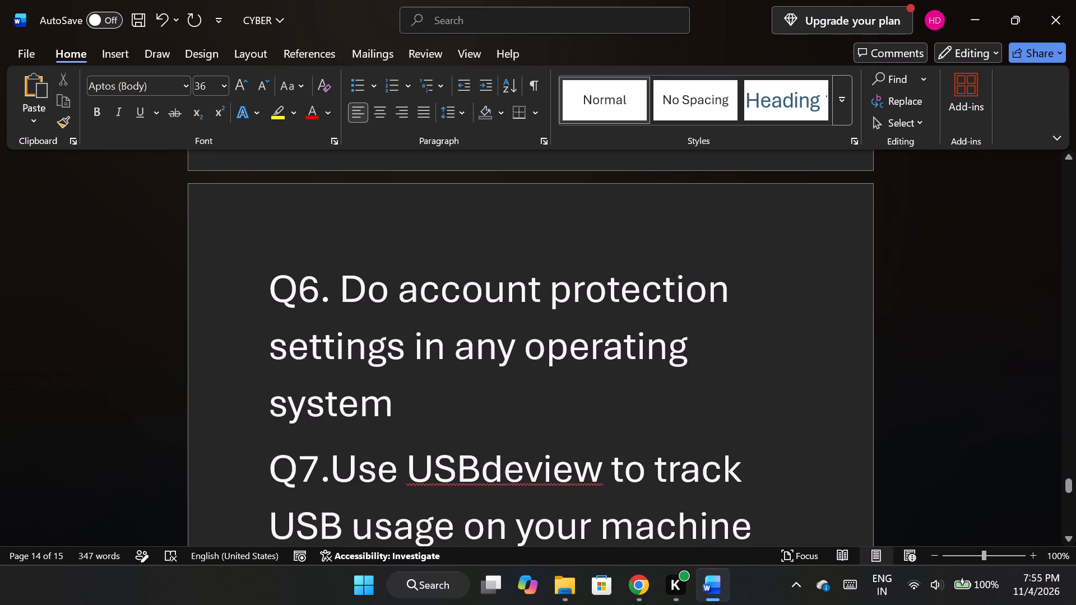
{"action": "key", "text": "Return"}
{"action": "scroll", "coordinate": [501, 418], "scroll_direction": "down", "scroll_amount": 1}
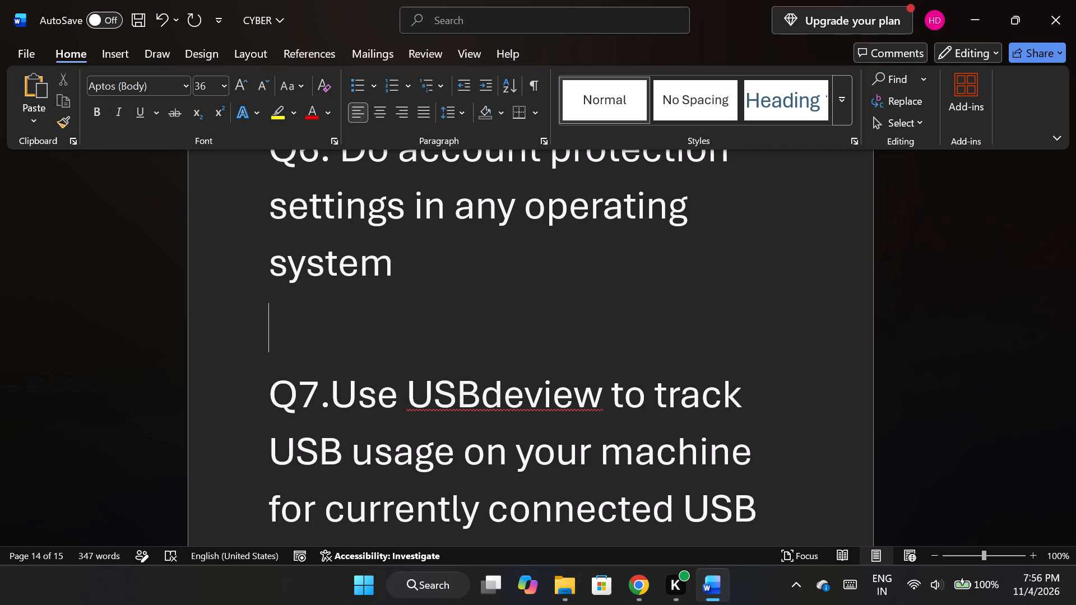
Switch to Windows Settings and open the Accounts page.
{"action": "left_click", "coordinate": [355, 585]}
{"action": "left_click", "coordinate": [250, 266]}
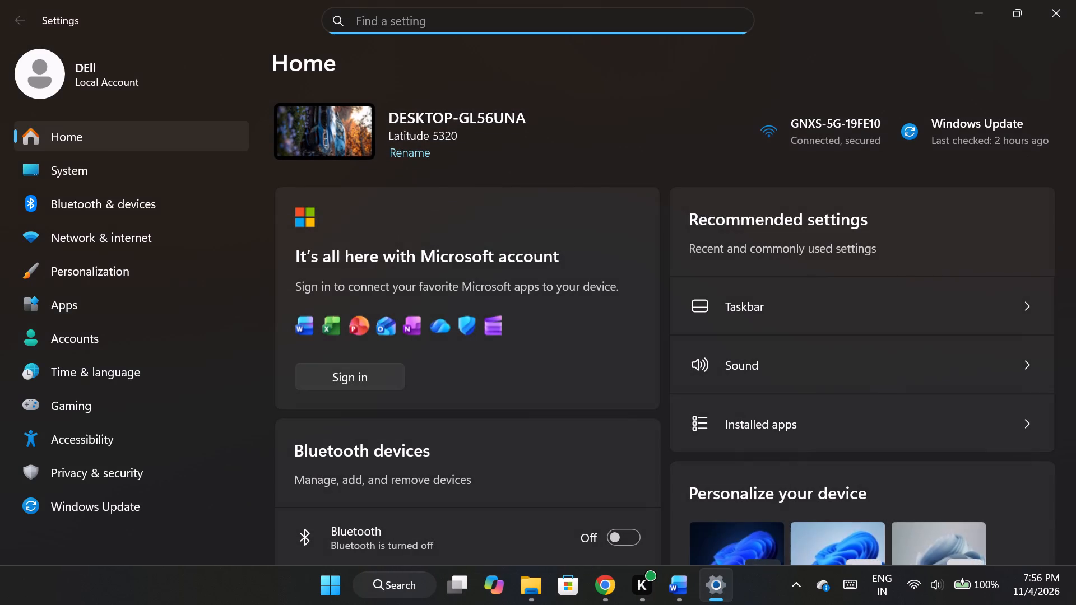
{"action": "left_click", "coordinate": [130, 339]}
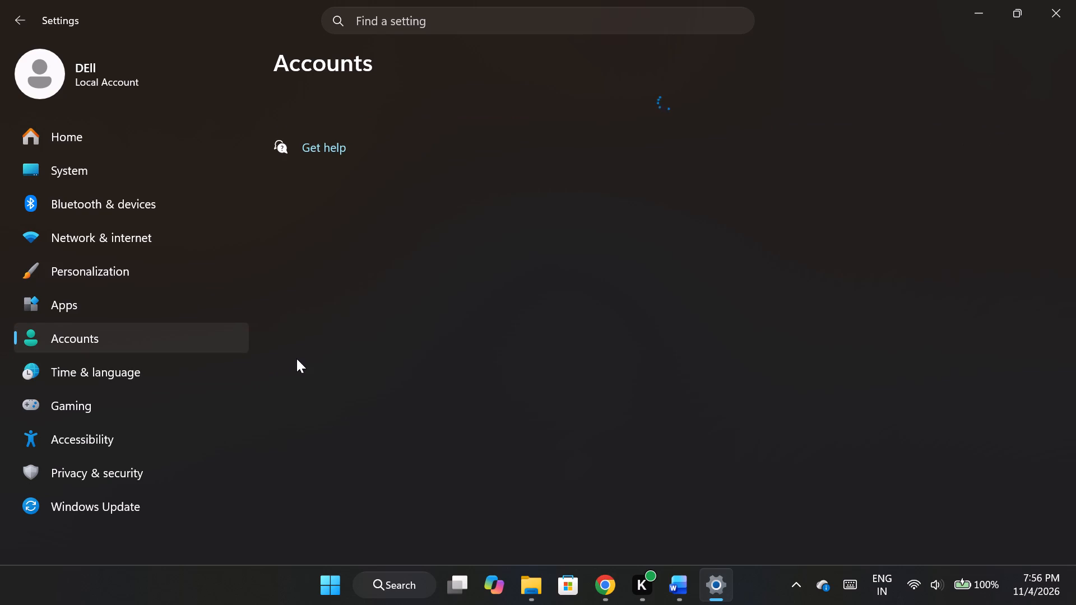
Examine the list of account settings and the Windows backup page, and return to the Settings home page.
{"action": "scroll", "coordinate": [539, 332], "scroll_direction": "down", "scroll_amount": 4}
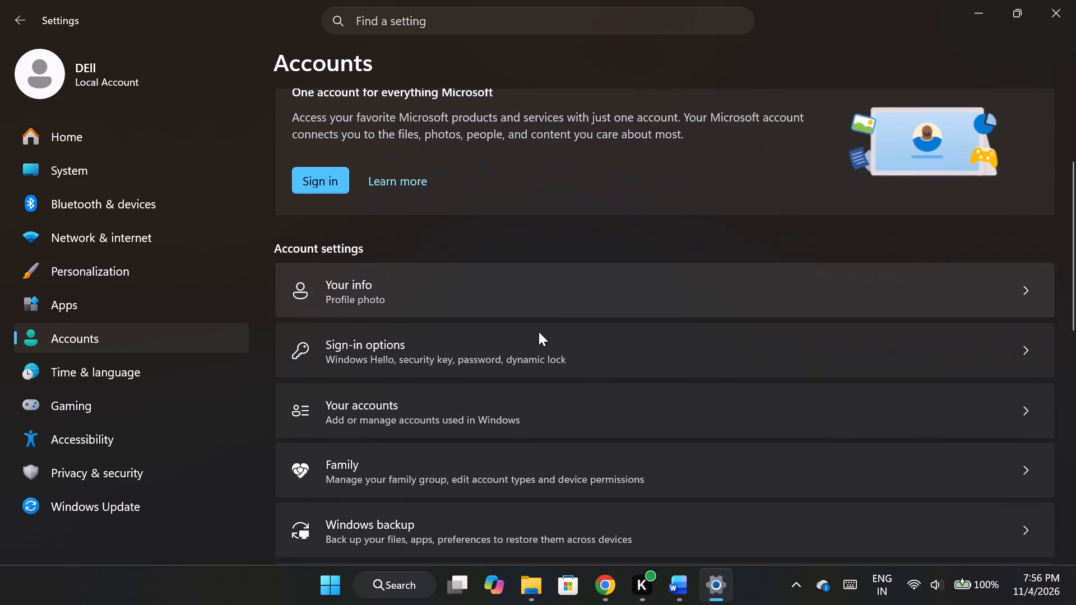
{"action": "scroll", "coordinate": [539, 332], "scroll_direction": "down", "scroll_amount": 3}
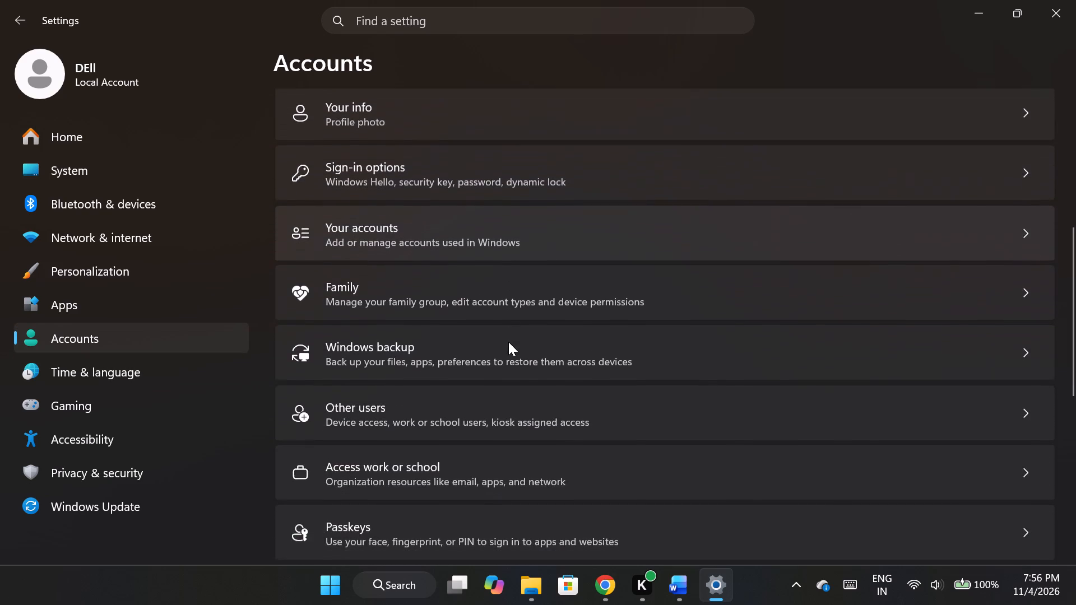
{"action": "scroll", "coordinate": [508, 342], "scroll_direction": "down", "scroll_amount": 1}
{"action": "left_click", "coordinate": [497, 301]}
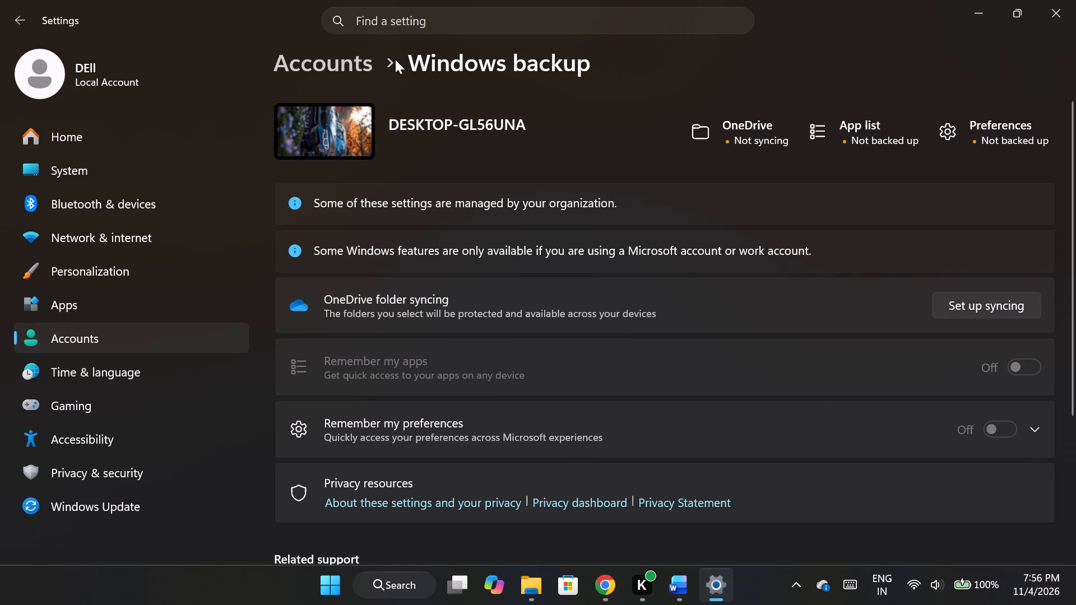
{"action": "left_click", "coordinate": [84, 145]}
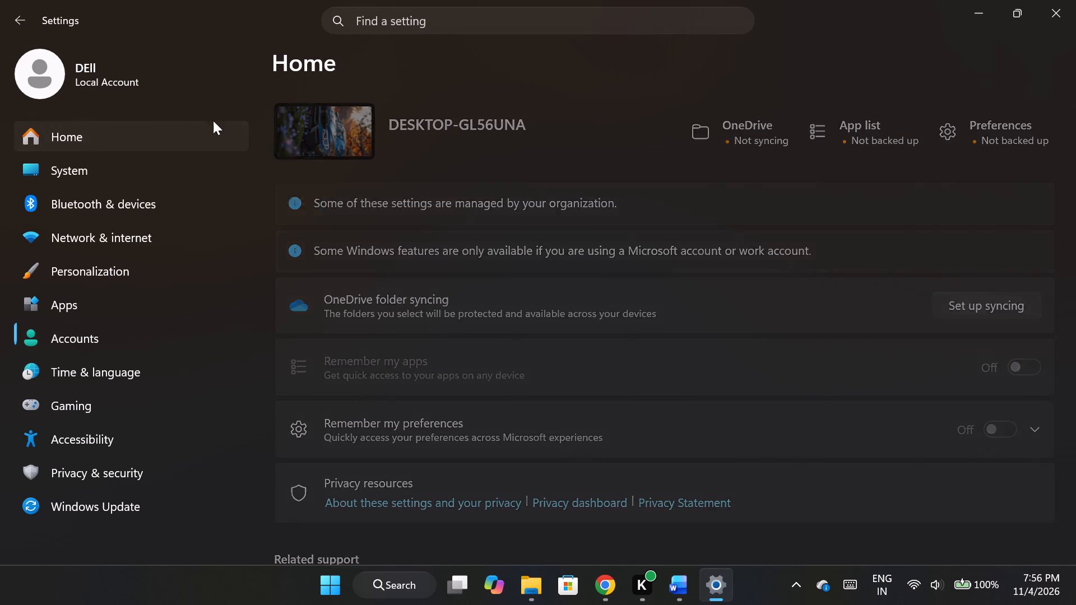
Search Settings for "account pr" and open Account privacy settings.
{"action": "left_click", "coordinate": [489, 21]}
{"action": "type", "text": "account"}
{"action": "key", "text": "space"}
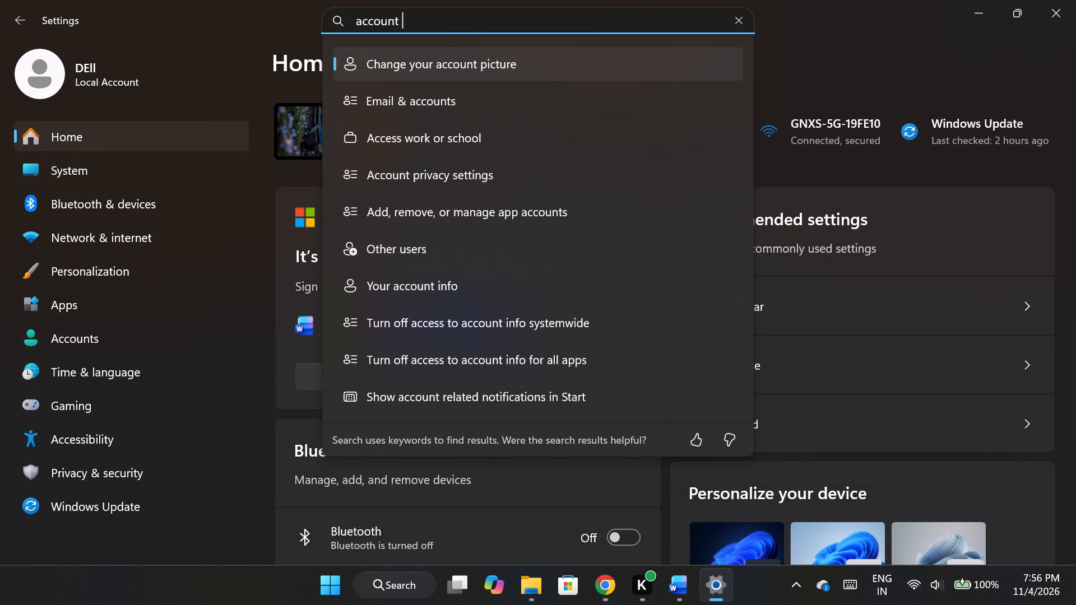
{"action": "type", "text": "pr"}
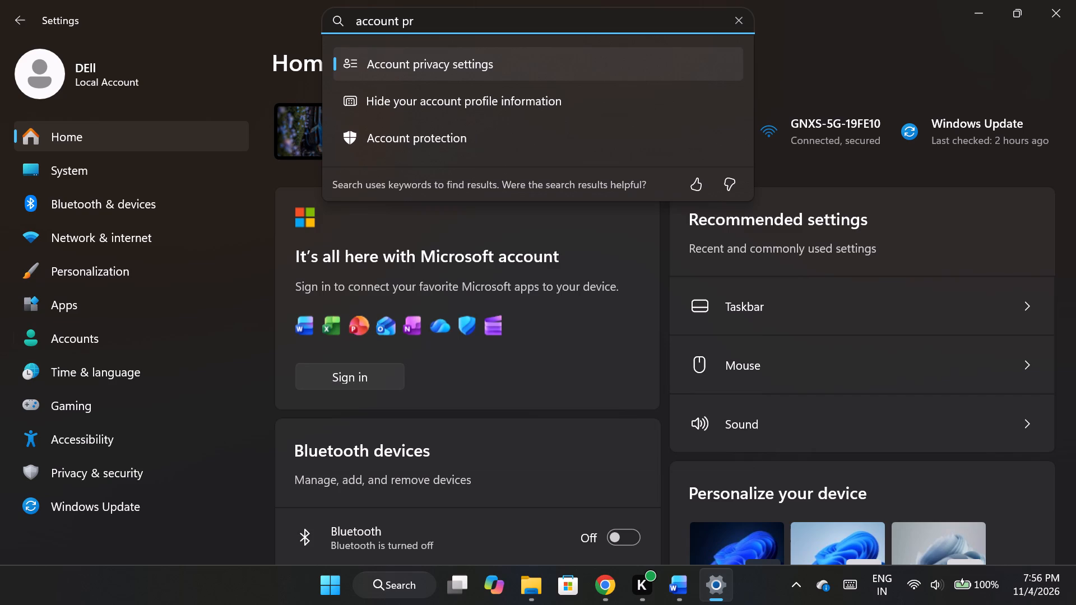
{"action": "left_click", "coordinate": [495, 72]}
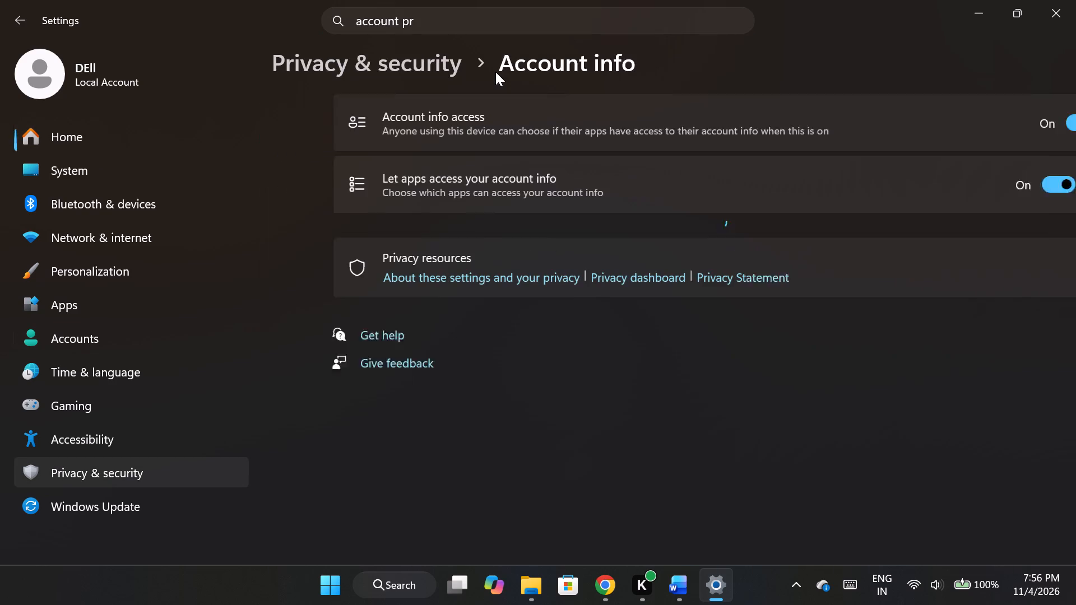
Check the Account info privacy page for account protection options and return to the Settings home page.
{"action": "scroll", "coordinate": [513, 232], "scroll_direction": "down", "scroll_amount": 1}
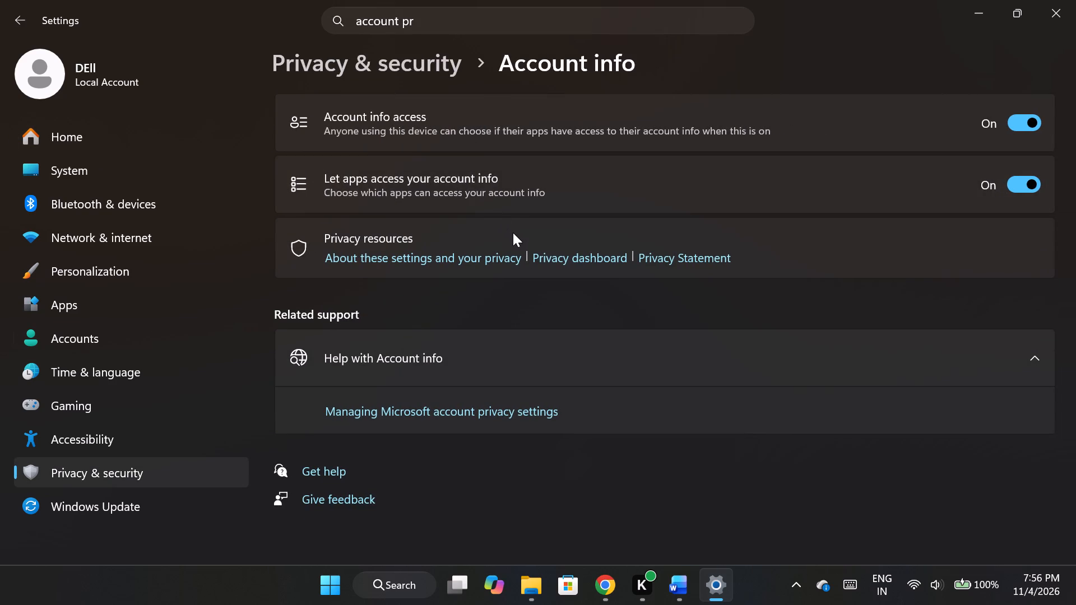
{"action": "left_click", "coordinate": [108, 127]}
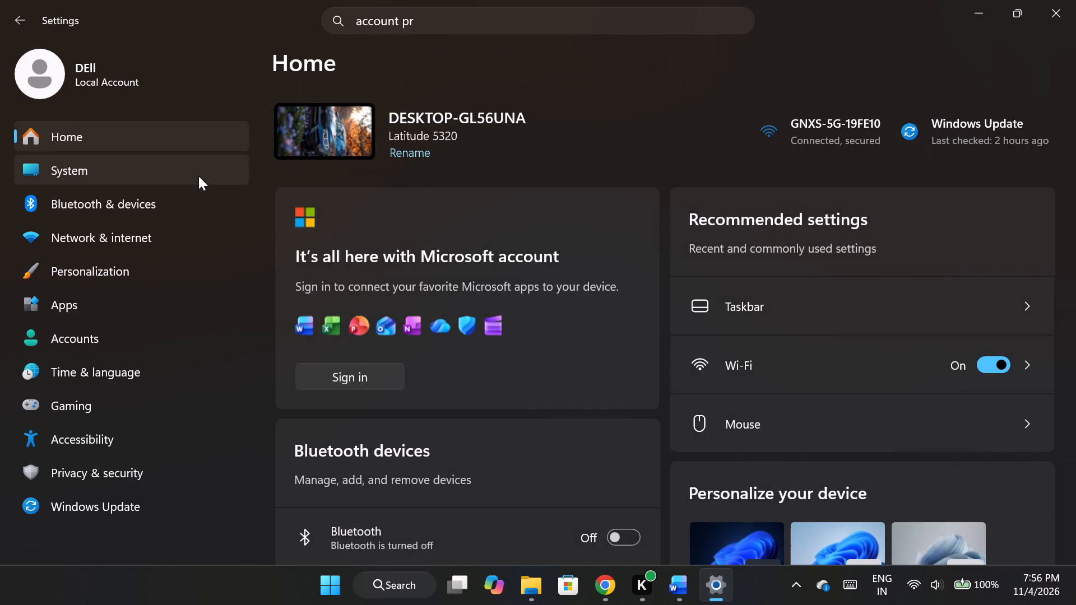
Clear the "account pr" query from the settings search.
{"action": "left_click", "coordinate": [467, 17]}
{"action": "key", "text": "BackSpace"}
{"action": "key", "text": "BackSpace"}
{"action": "key", "text": "BackSpace"}
{"action": "key", "text": "BackSpace"}
{"action": "key", "text": "BackSpace"}
{"action": "key", "text": "BackSpace"}
{"action": "key", "text": "BackSpace"}
{"action": "key", "text": "BackSpace"}
{"action": "key", "text": "BackSpace"}
{"action": "key", "text": "BackSpace"}
{"action": "key", "text": "BackSpace"}
{"action": "key", "text": "BackSpace"}
{"action": "key", "text": "BackSpace"}
{"action": "key", "text": "BackSpace"}
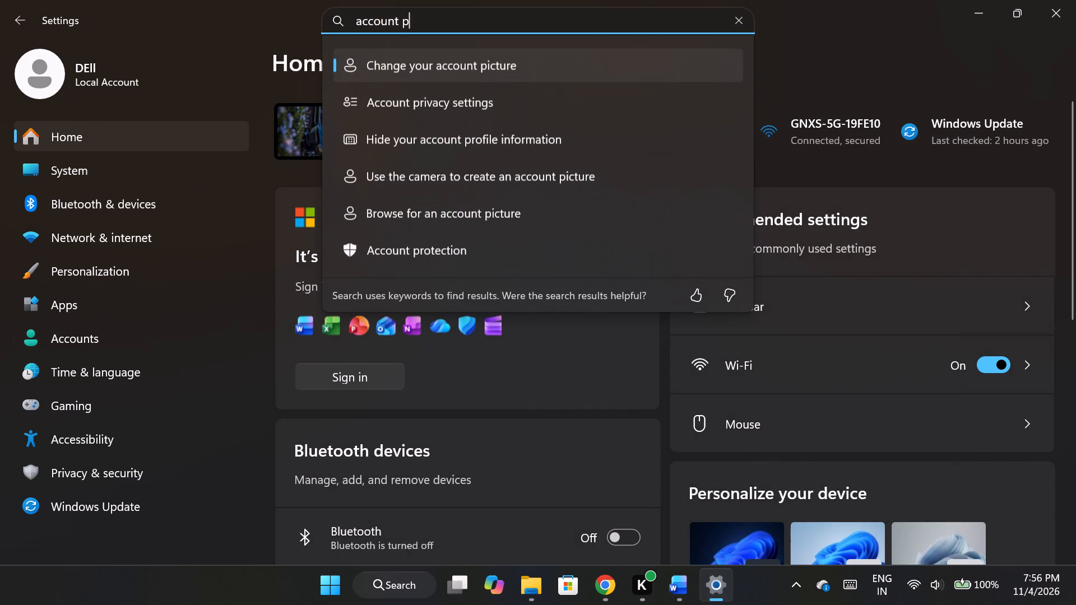
{"action": "left_click", "coordinate": [279, 25]}
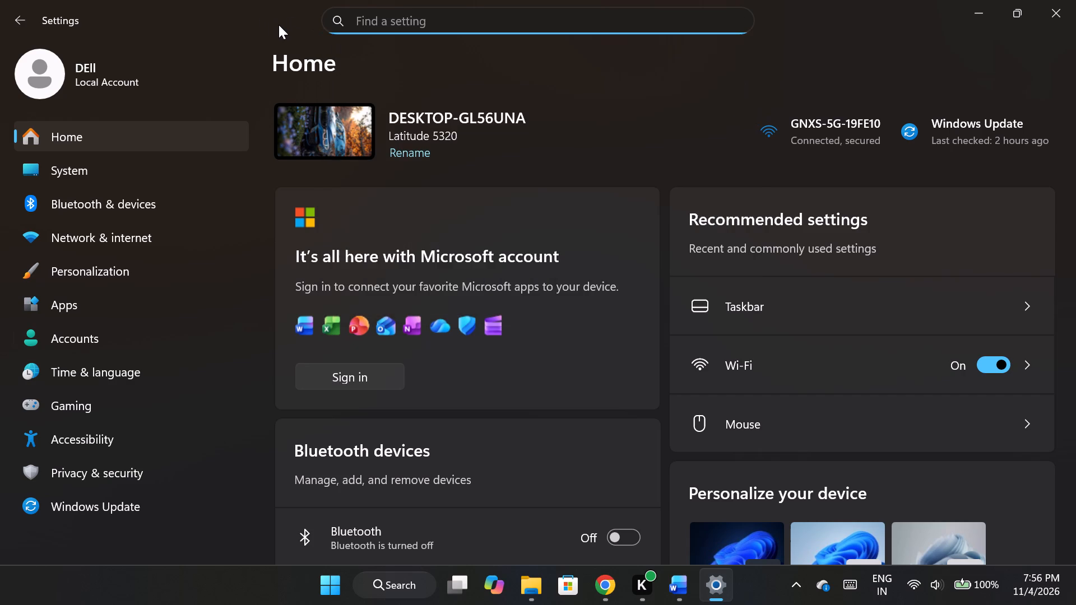
{"action": "left_click", "coordinate": [303, 48]}
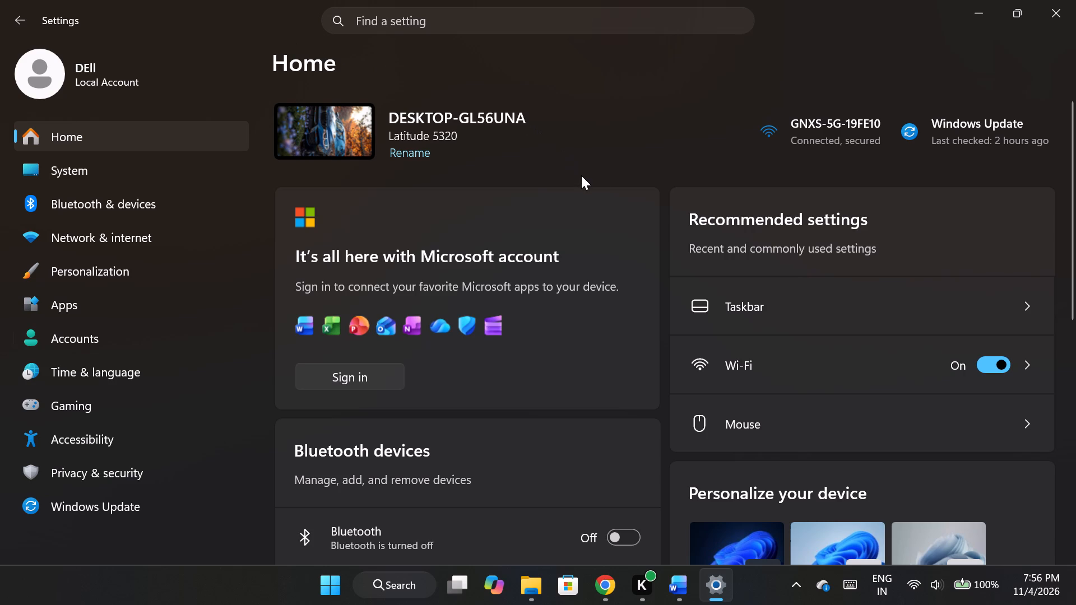
Open the Windows Security page under Privacy & security.
{"action": "scroll", "coordinate": [664, 239], "scroll_direction": "down", "scroll_amount": 2}
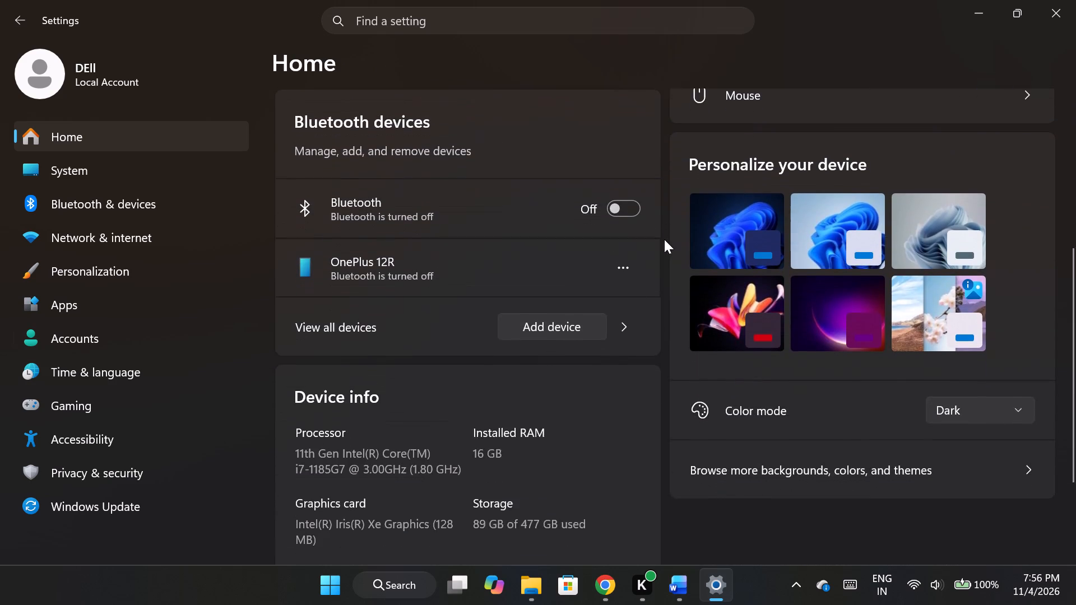
{"action": "scroll", "coordinate": [664, 239], "scroll_direction": "down", "scroll_amount": 1}
{"action": "left_click", "coordinate": [130, 474]}
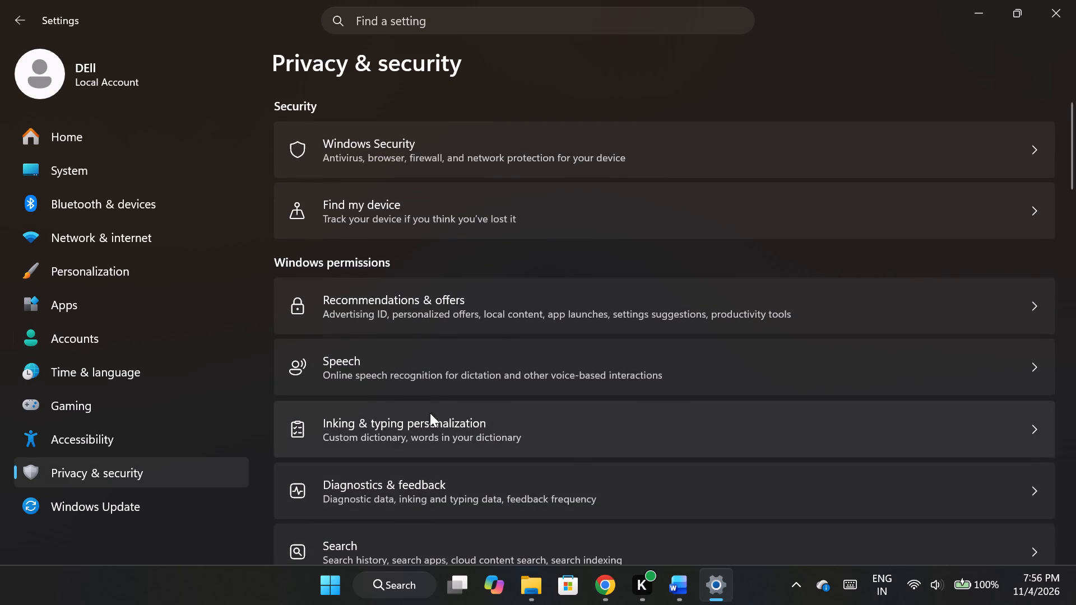
{"action": "left_click", "coordinate": [616, 146]}
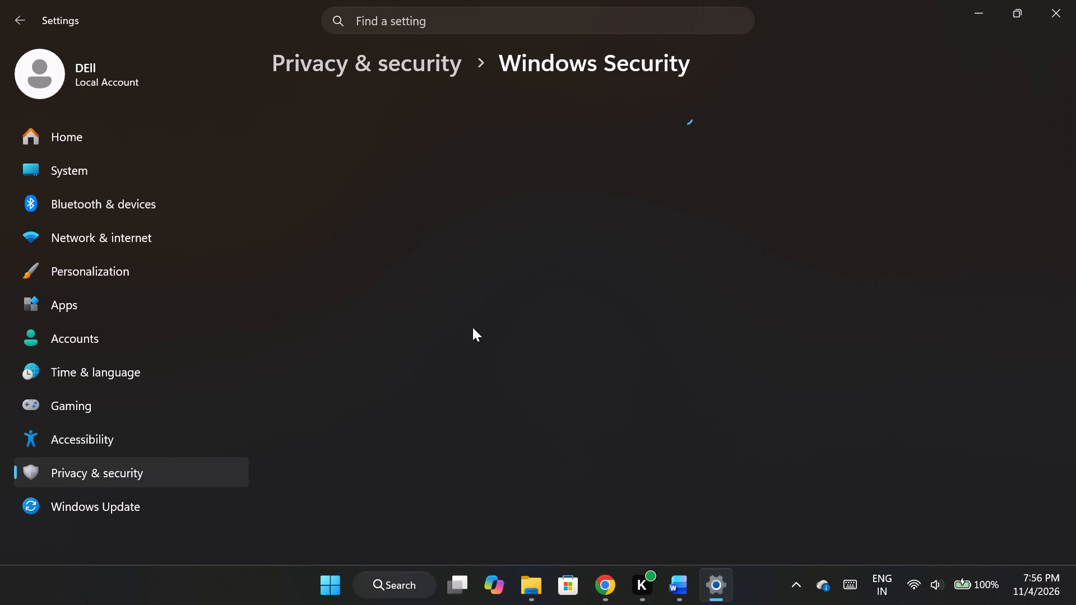
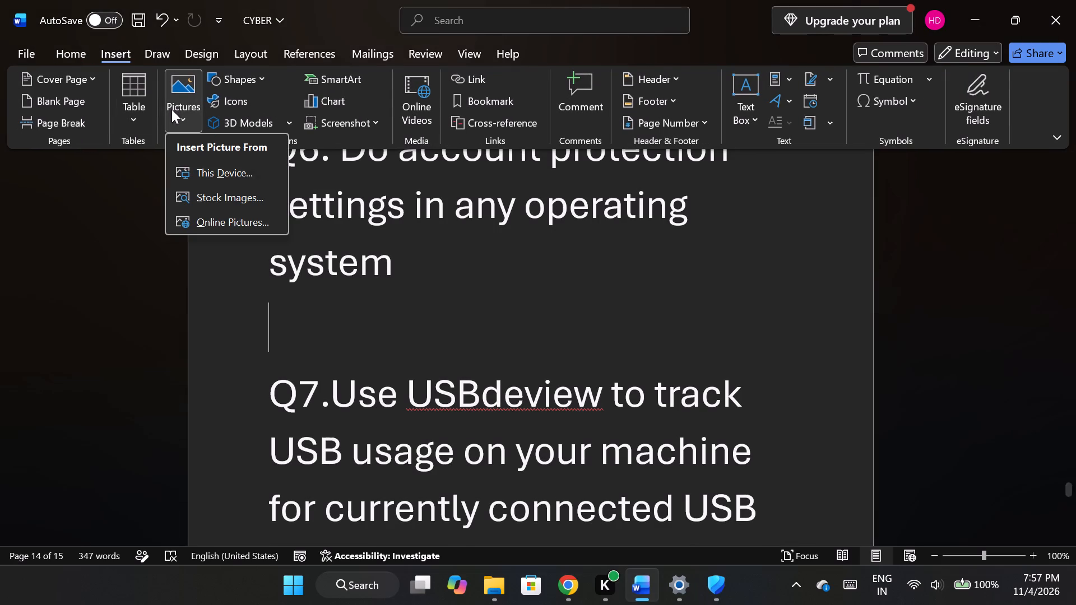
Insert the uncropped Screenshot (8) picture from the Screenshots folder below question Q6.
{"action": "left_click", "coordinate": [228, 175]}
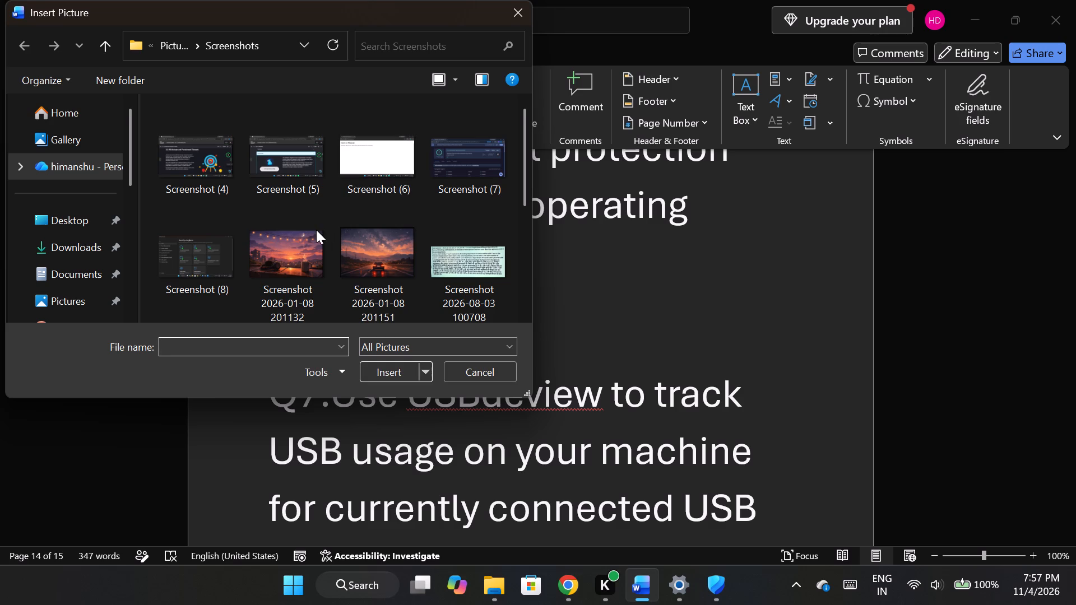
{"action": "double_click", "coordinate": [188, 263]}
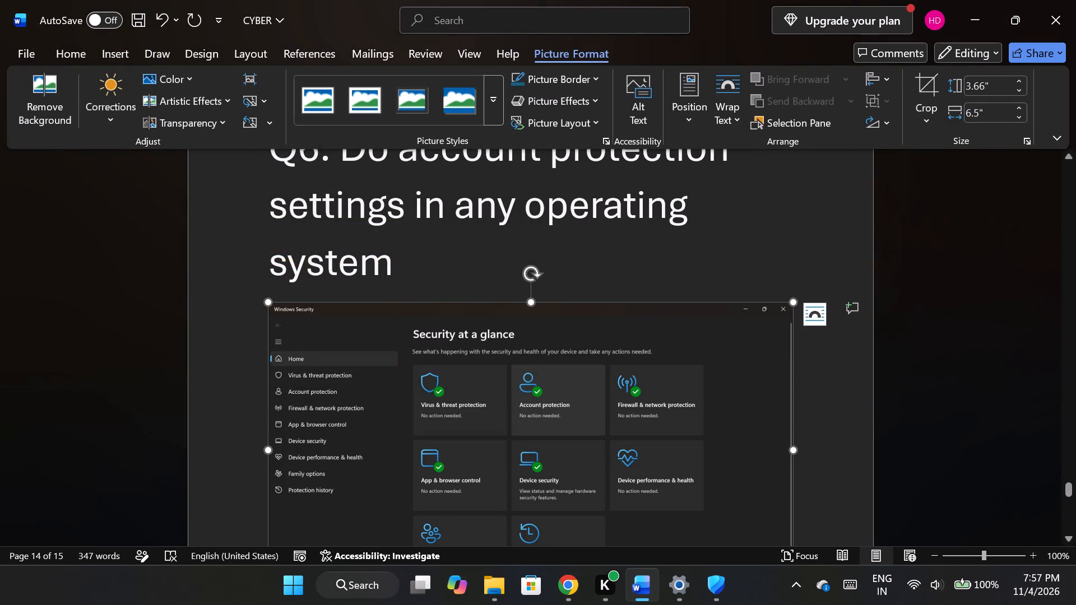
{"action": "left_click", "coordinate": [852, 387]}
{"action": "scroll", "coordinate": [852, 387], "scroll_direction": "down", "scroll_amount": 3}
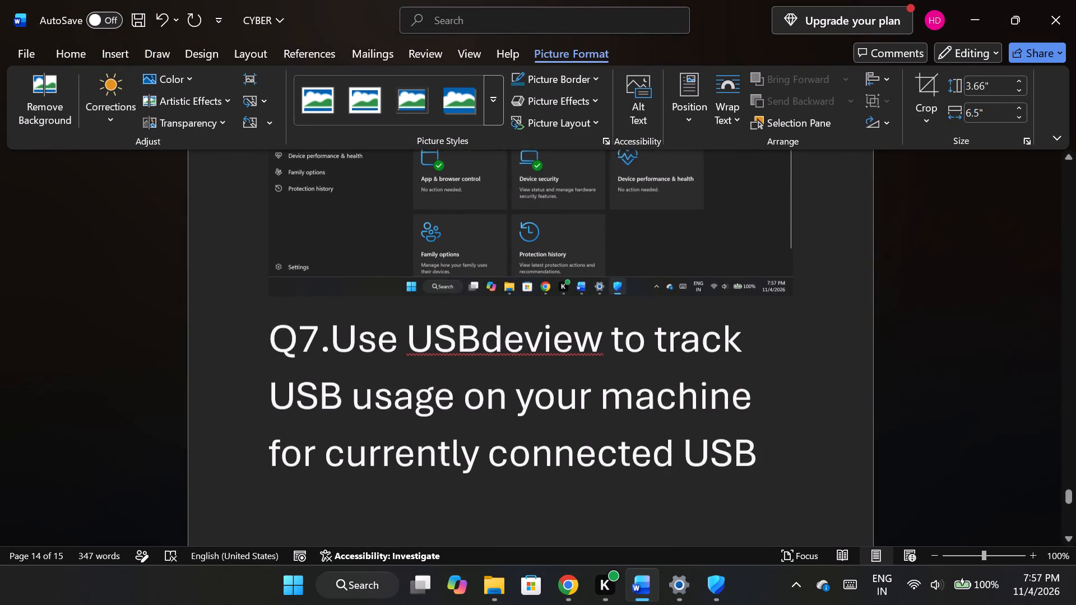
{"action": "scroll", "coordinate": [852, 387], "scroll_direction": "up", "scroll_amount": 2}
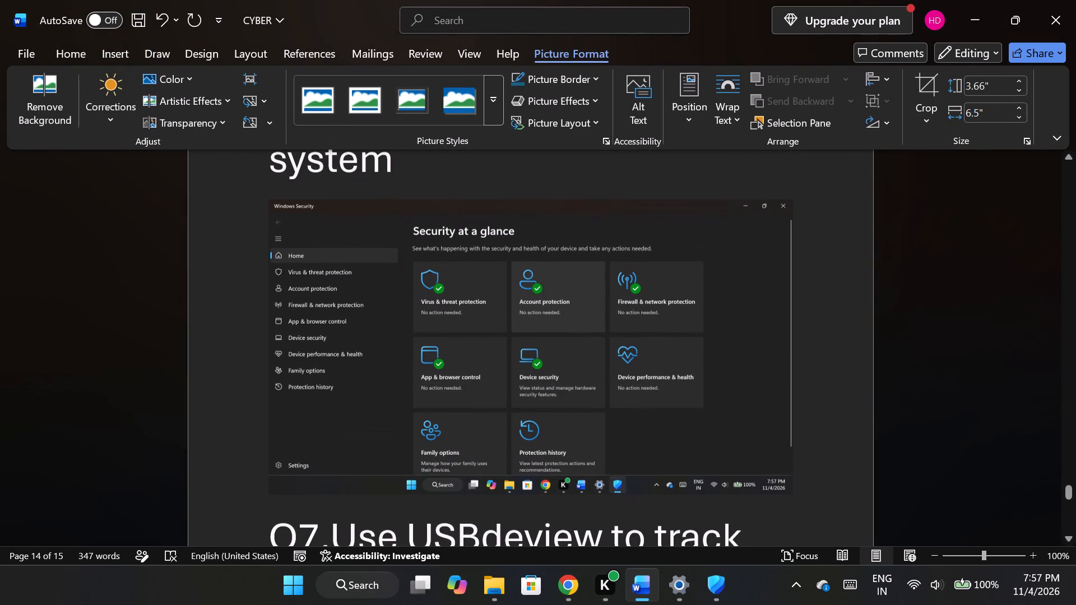
Crop the taskbar strip off the bottom of Screenshot (8) in Photos to 1920 x 1005 and save over the original.
{"action": "left_click", "coordinate": [497, 590]}
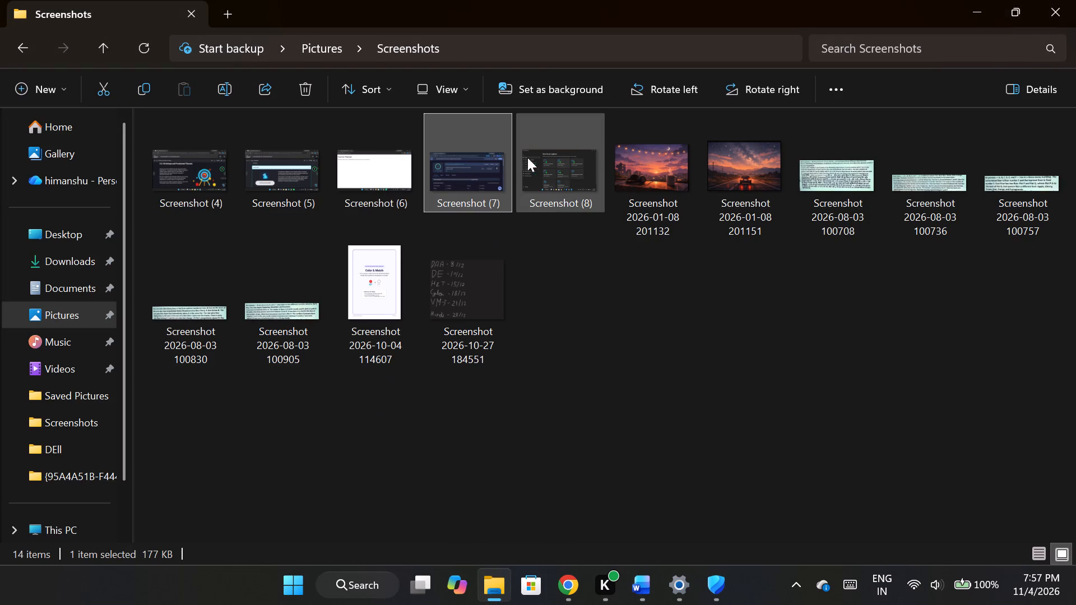
{"action": "double_click", "coordinate": [567, 155]}
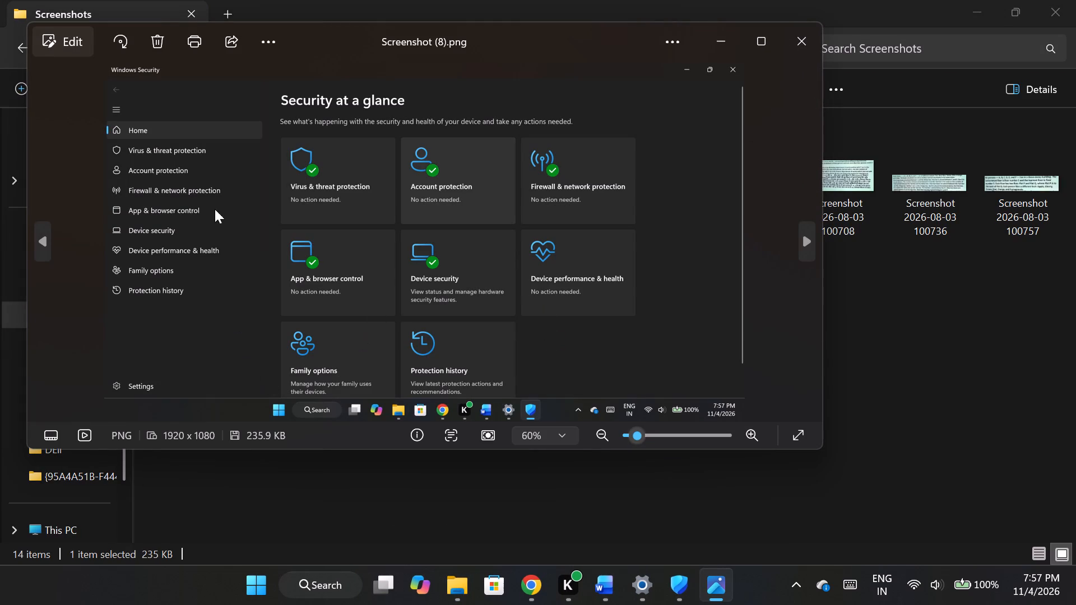
{"action": "left_click", "coordinate": [78, 36]}
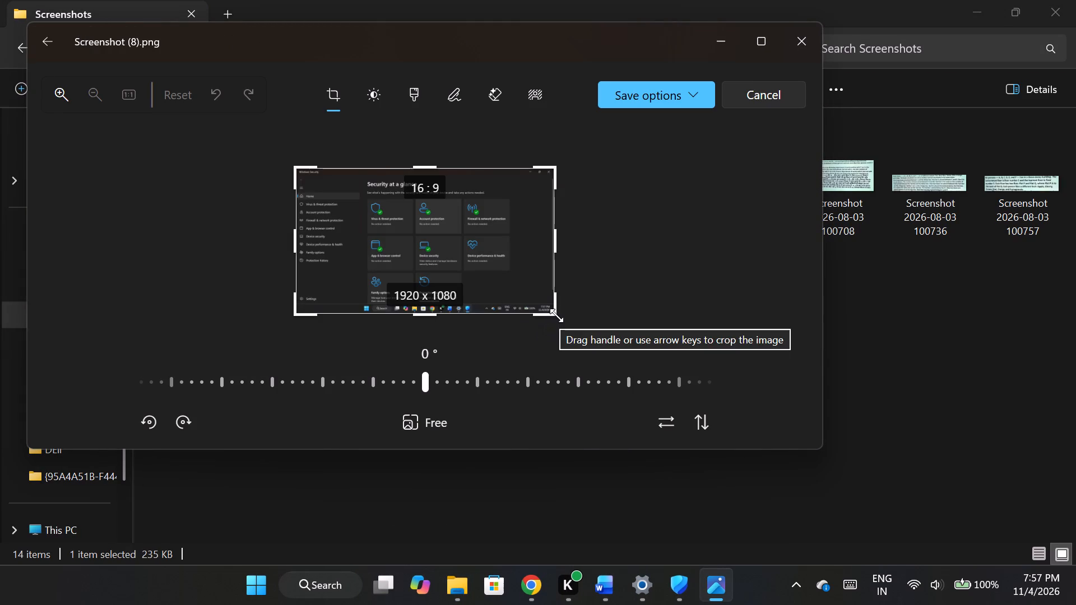
{"action": "left_click_drag", "start_coordinate": [556, 316], "coordinate": [558, 306]}
{"action": "left_click", "coordinate": [665, 99]}
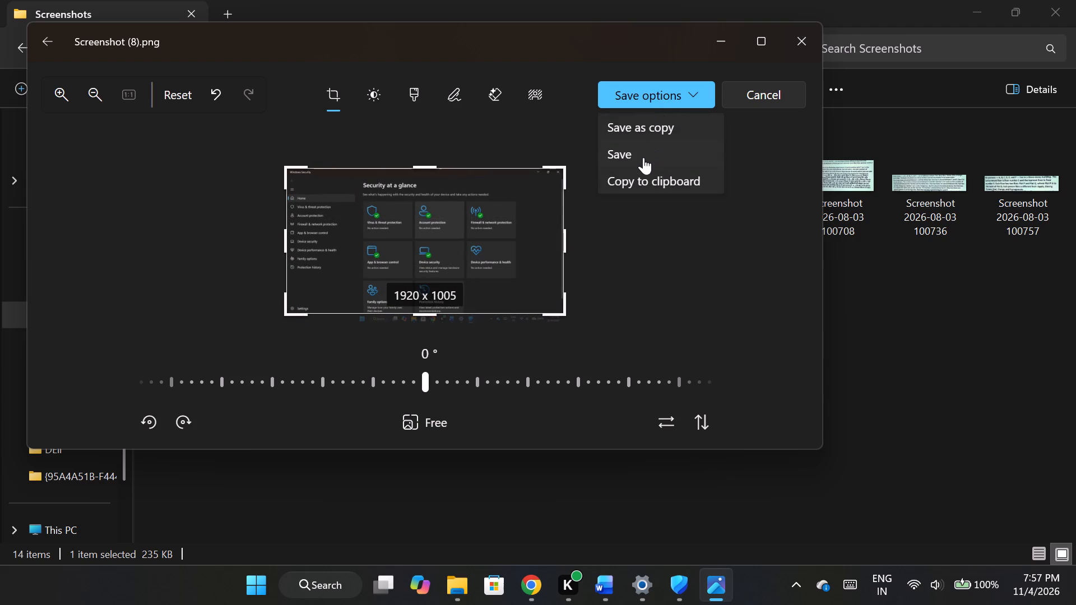
{"action": "left_click", "coordinate": [643, 158]}
{"action": "left_click", "coordinate": [801, 47]}
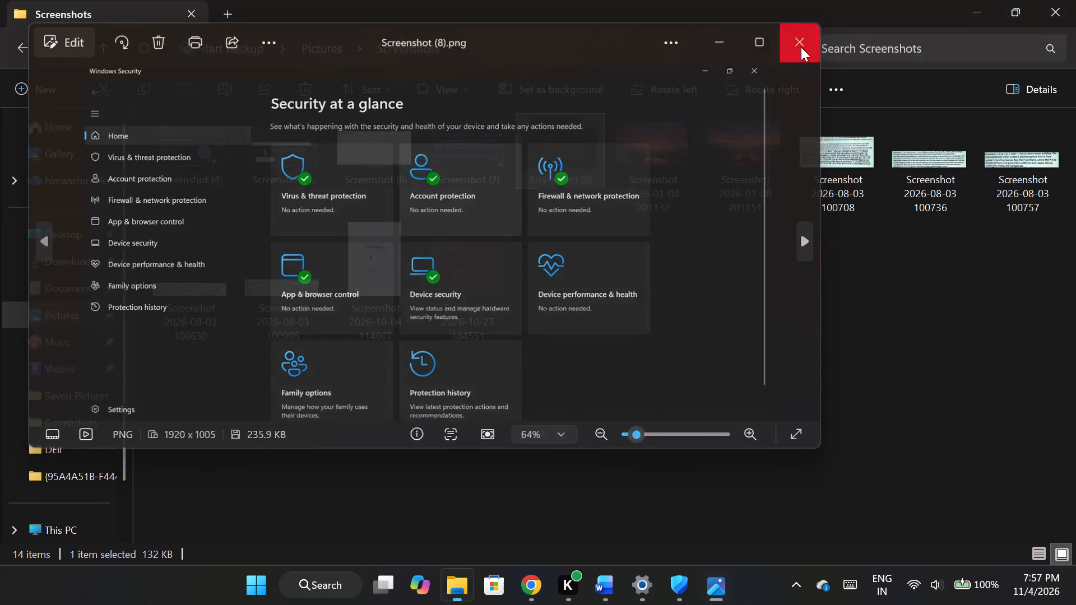
Back in the CYBER Word document, replace the uncropped picture below Q6 with the cropped Screenshot (8) from the Screenshots folder.
{"action": "left_click", "coordinate": [639, 588]}
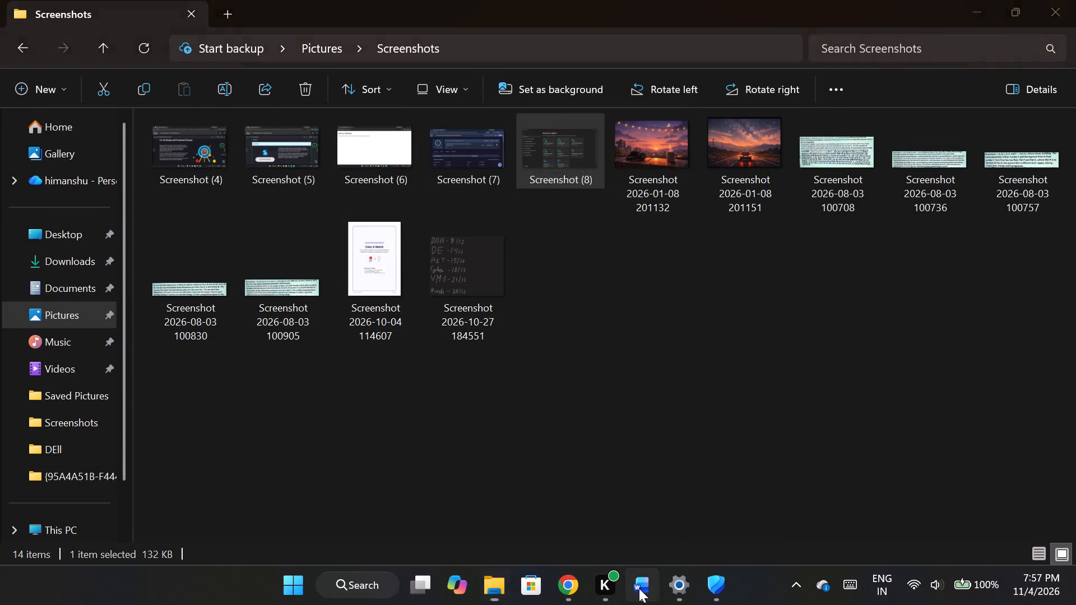
{"action": "left_click", "coordinate": [486, 350]}
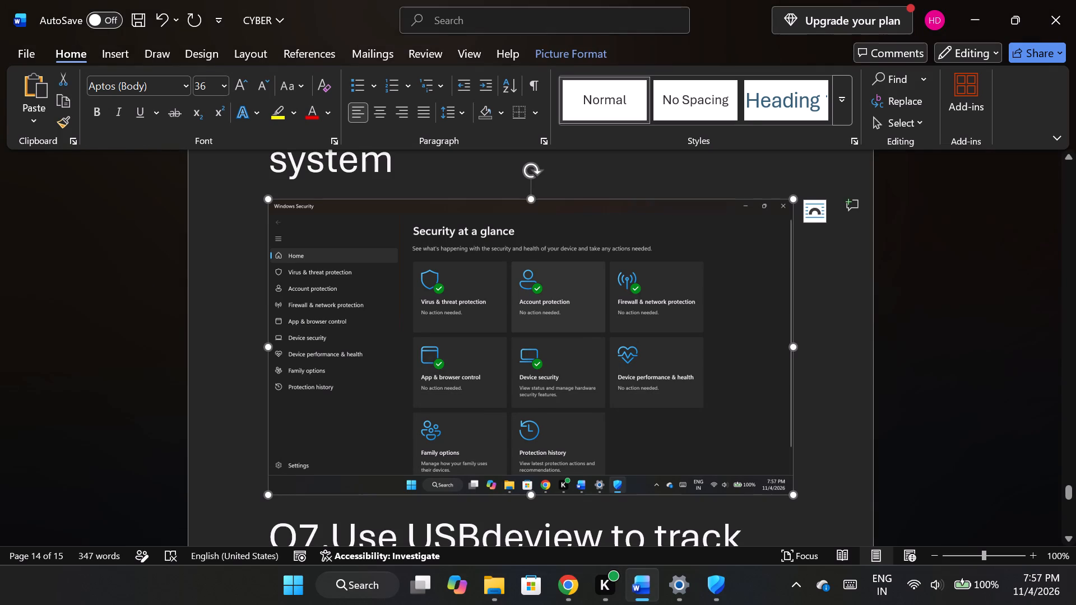
{"action": "key", "text": "Delete"}
{"action": "left_click", "coordinate": [110, 55]}
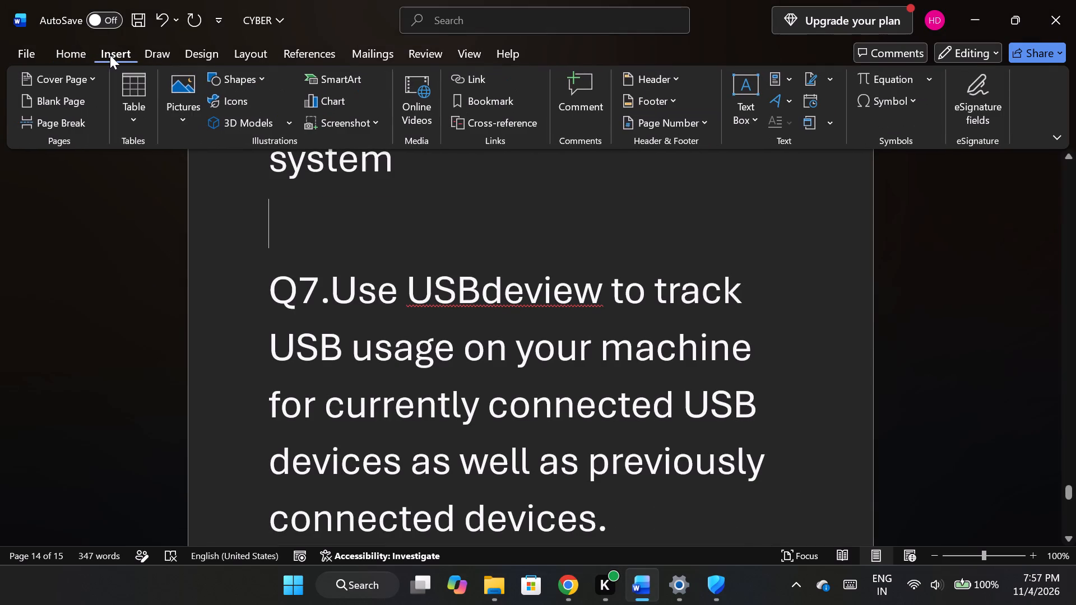
{"action": "left_click", "coordinate": [177, 112]}
{"action": "left_click", "coordinate": [225, 183]}
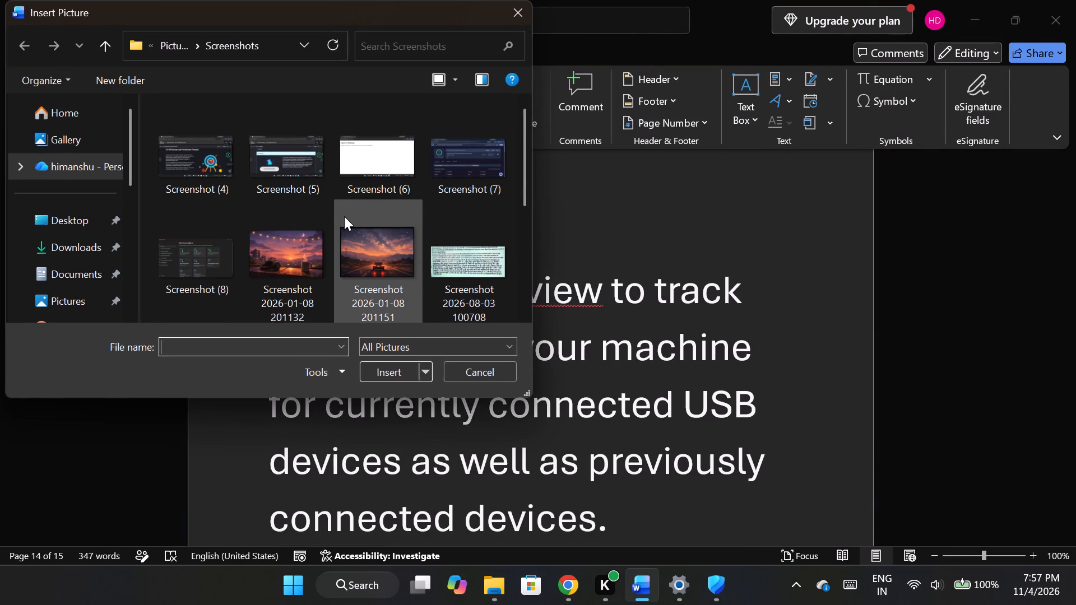
{"action": "double_click", "coordinate": [209, 260]}
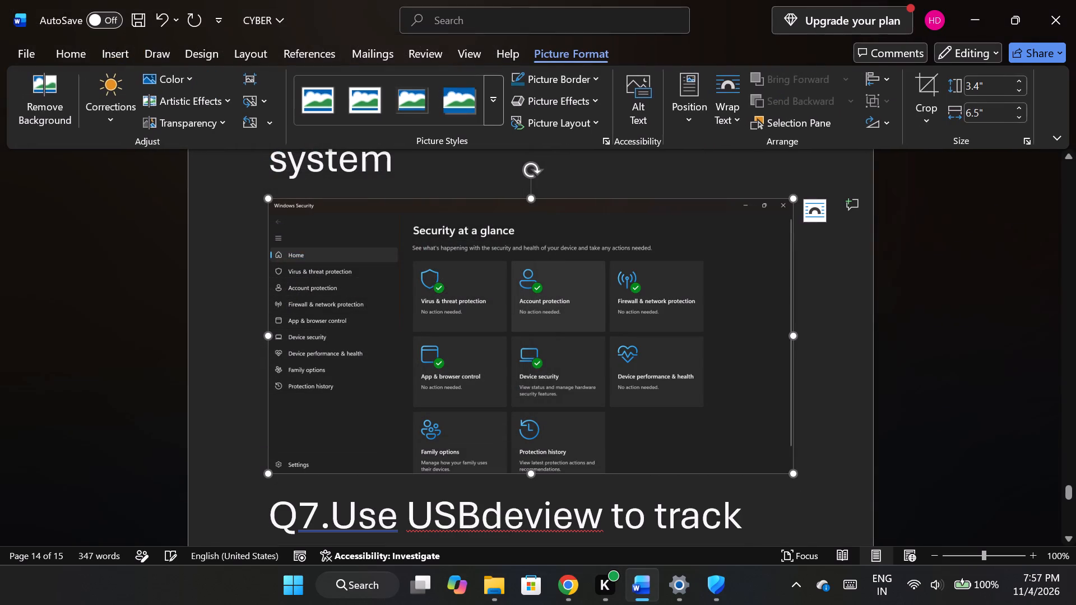
{"action": "left_click", "coordinate": [830, 392]}
Cut the VMware New Virtual Machine Wizard picture from the document's last page.
{"action": "scroll", "coordinate": [830, 392], "scroll_direction": "down", "scroll_amount": 1}
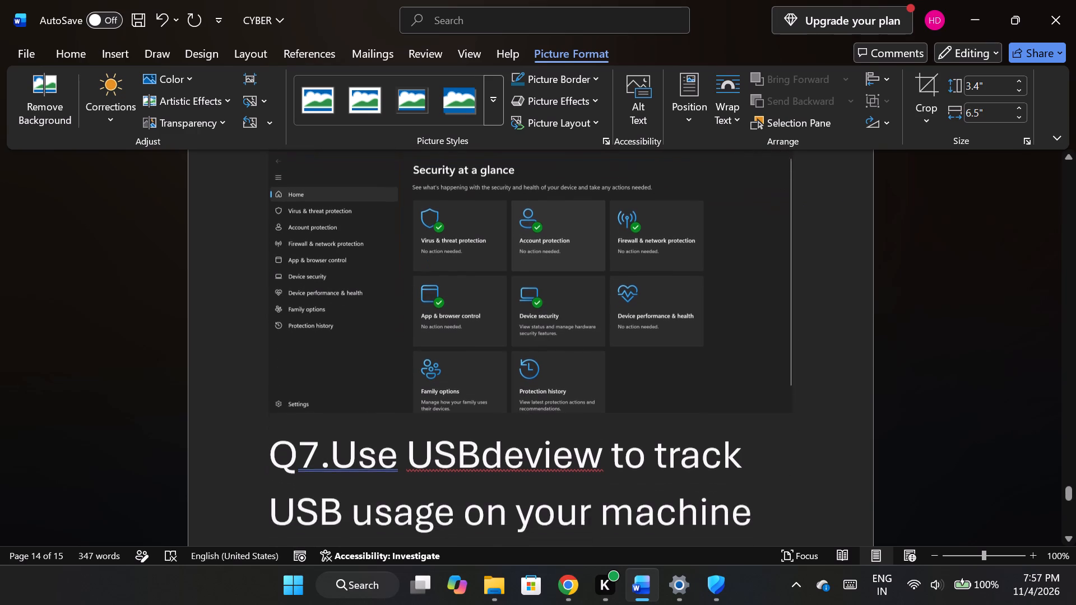
{"action": "scroll", "coordinate": [830, 392], "scroll_direction": "down", "scroll_amount": 5}
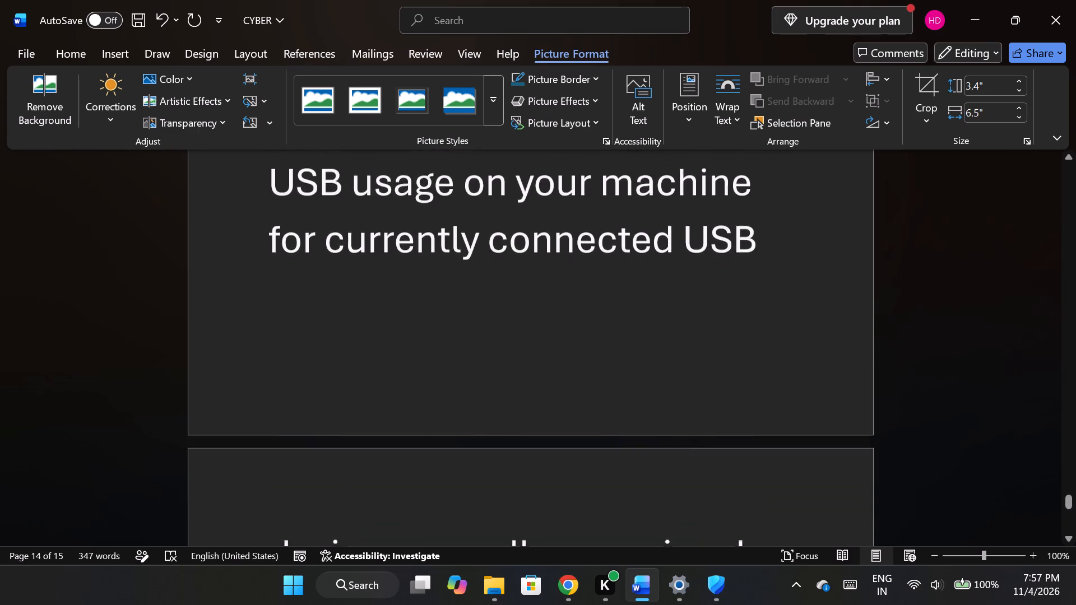
{"action": "scroll", "coordinate": [830, 392], "scroll_direction": "down", "scroll_amount": 5}
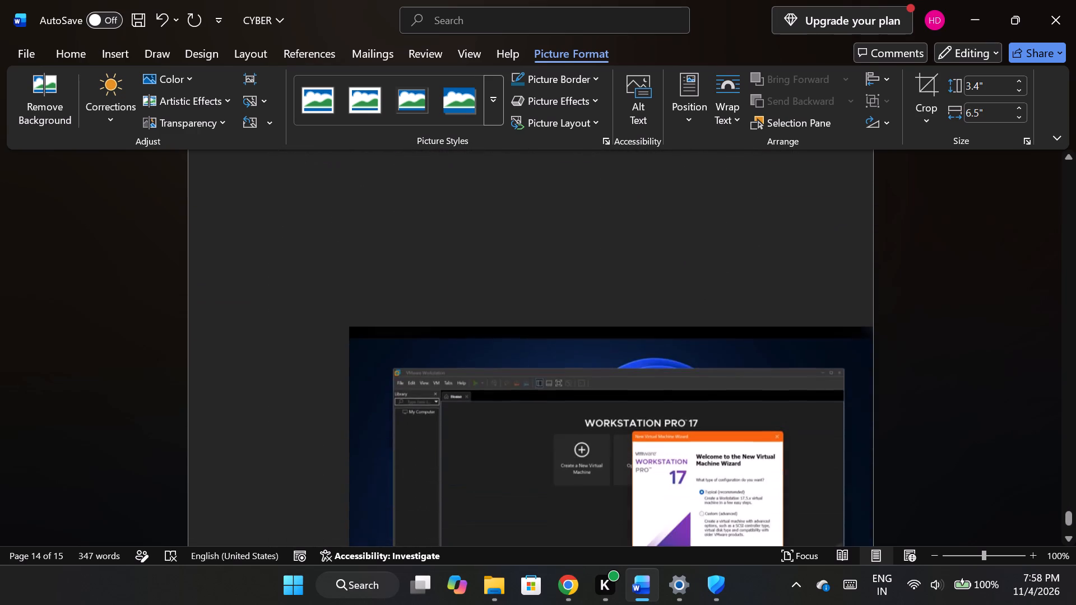
{"action": "scroll", "coordinate": [830, 392], "scroll_direction": "down", "scroll_amount": 4}
{"action": "left_click", "coordinate": [674, 369]}
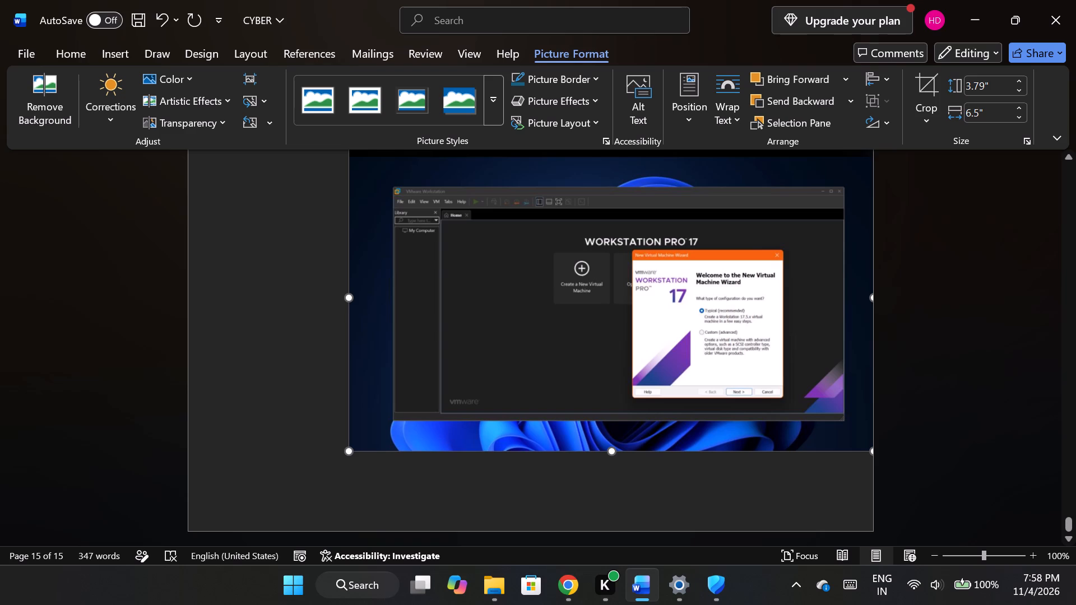
{"action": "key", "text": "ctrl+x"}
Look back through the CYBER document from the last page up to question Q1 on installing VMware.
{"action": "scroll", "coordinate": [805, 291], "scroll_direction": "up", "scroll_amount": 9}
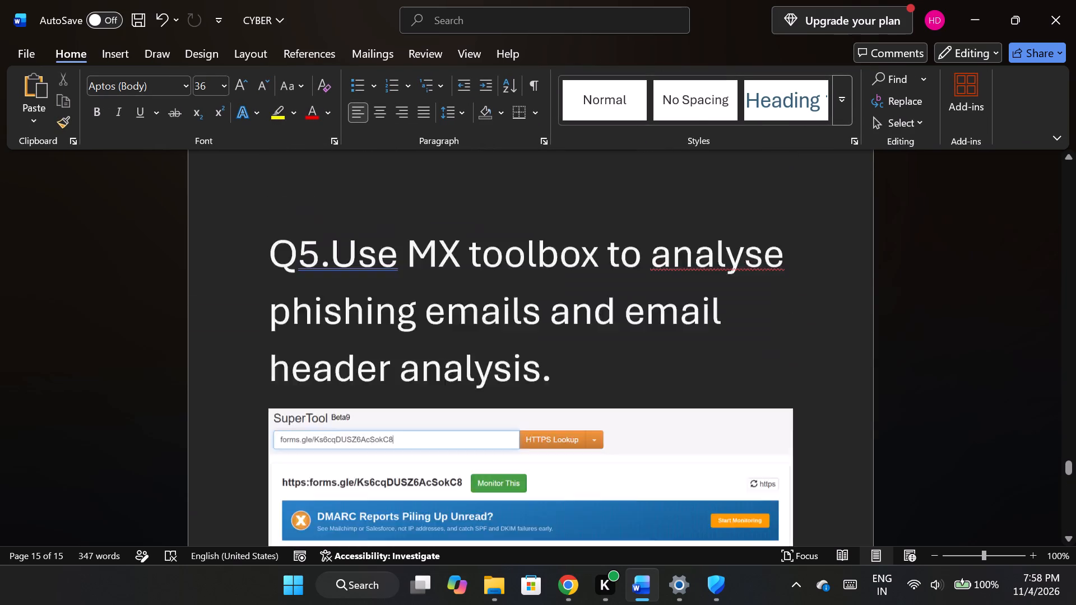
{"action": "scroll", "coordinate": [805, 291], "scroll_direction": "up", "scroll_amount": 6}
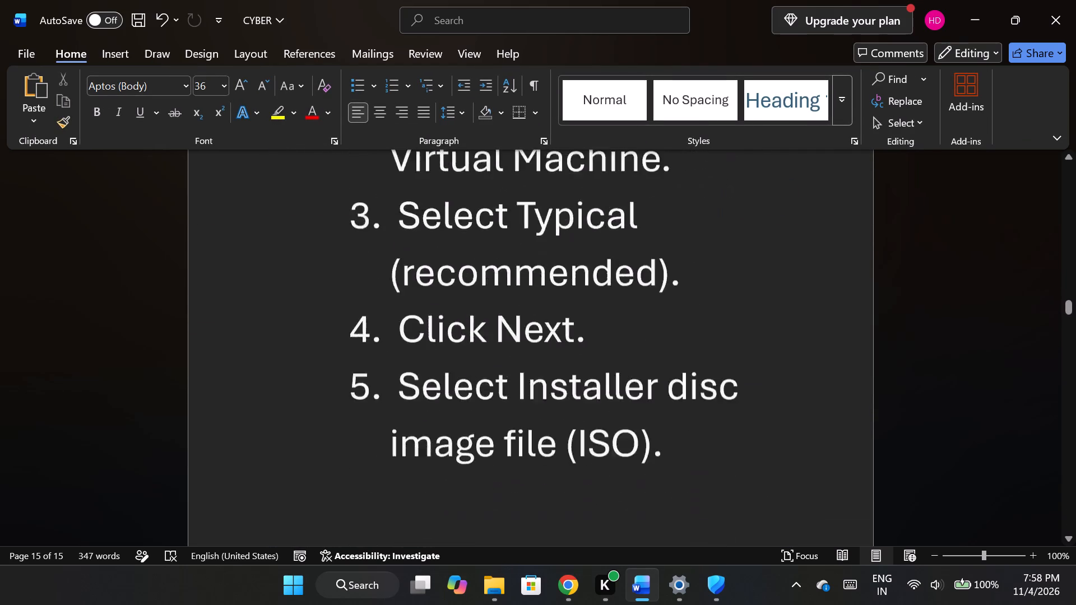
{"action": "scroll", "coordinate": [805, 291], "scroll_direction": "up", "scroll_amount": 13}
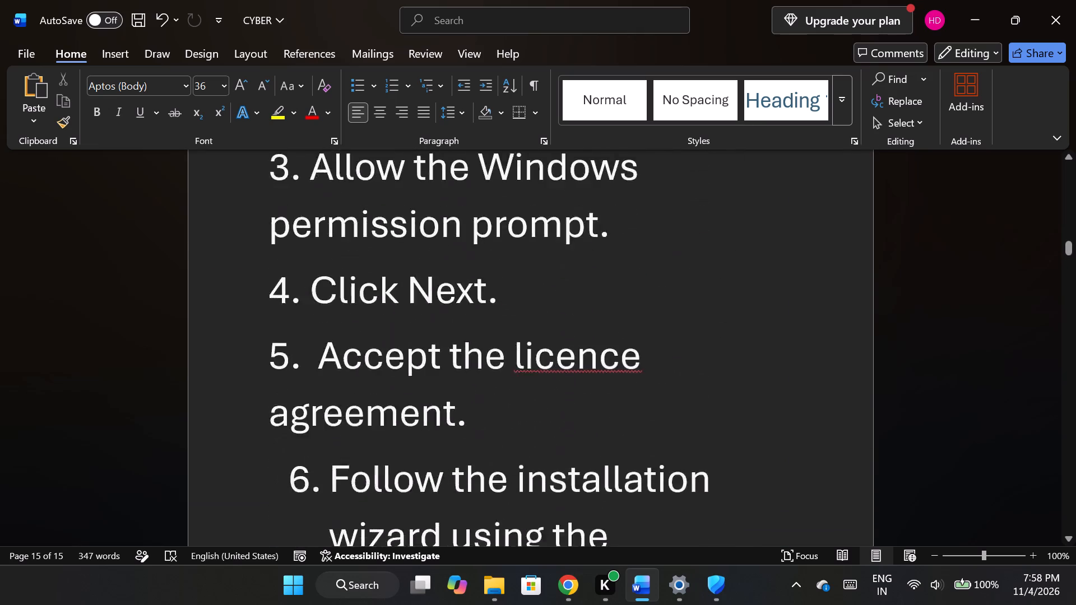
{"action": "scroll", "coordinate": [805, 291], "scroll_direction": "up", "scroll_amount": 4}
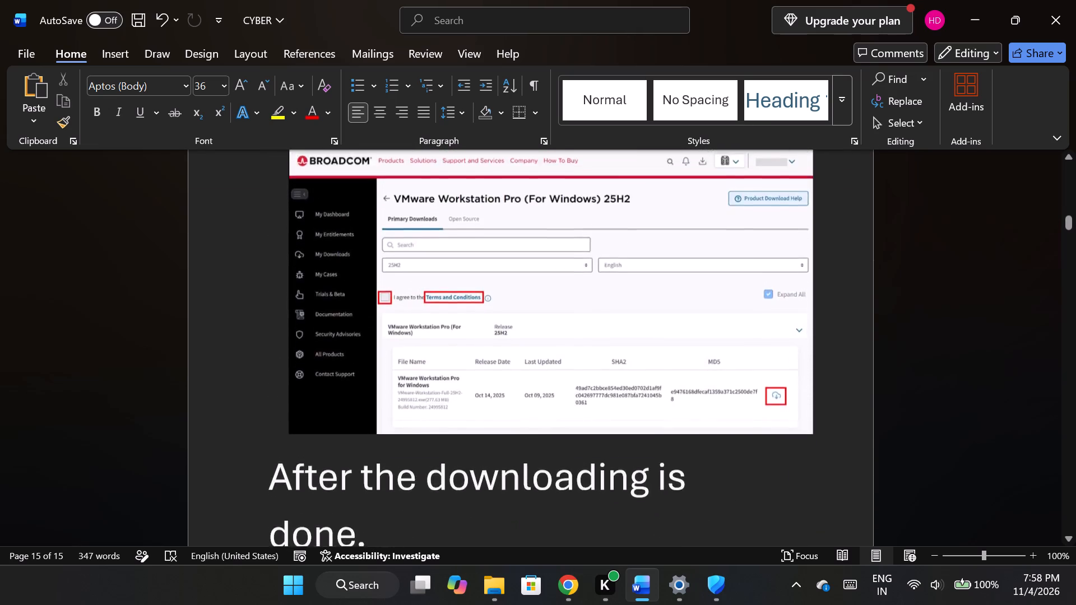
{"action": "scroll", "coordinate": [805, 291], "scroll_direction": "up", "scroll_amount": 7}
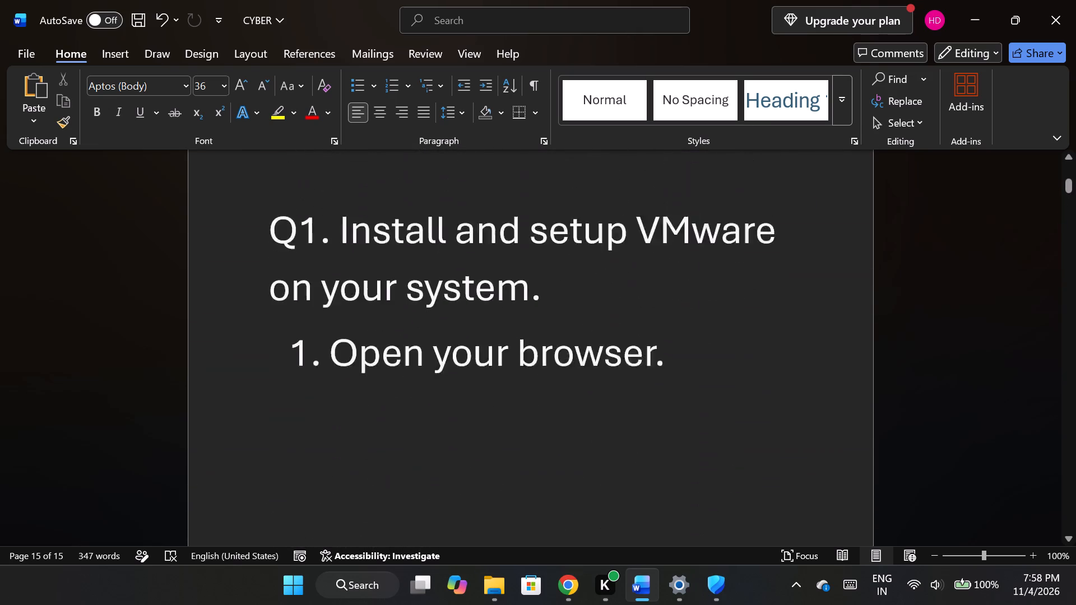
Review the VMware installation and virtual machine instructions under question Q1, checking where their pictures are placed.
{"action": "scroll", "coordinate": [805, 291], "scroll_direction": "down", "scroll_amount": 1}
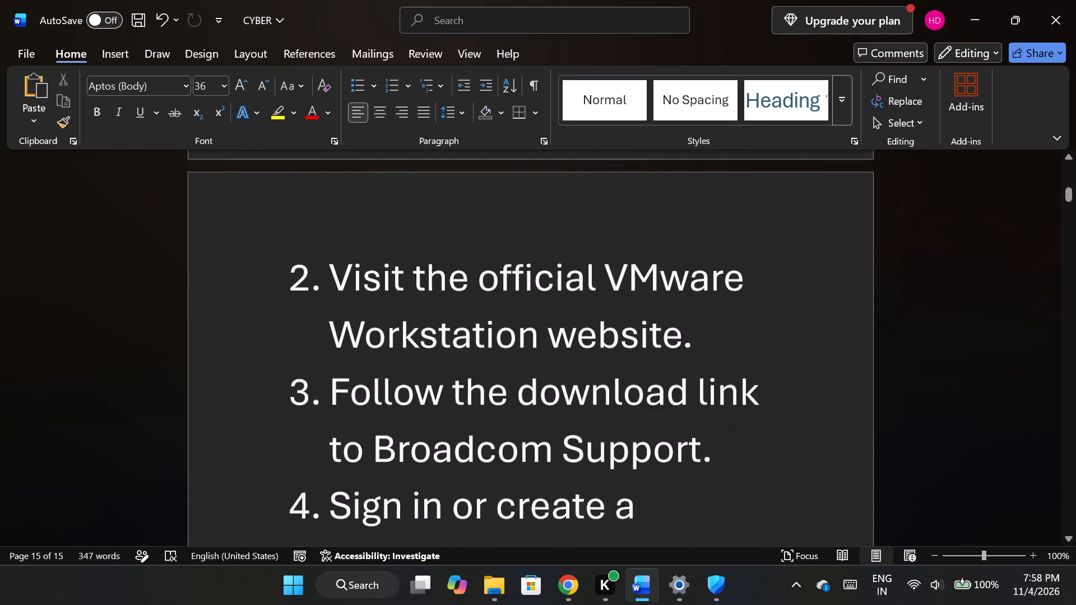
{"action": "scroll", "coordinate": [805, 291], "scroll_direction": "down", "scroll_amount": 6}
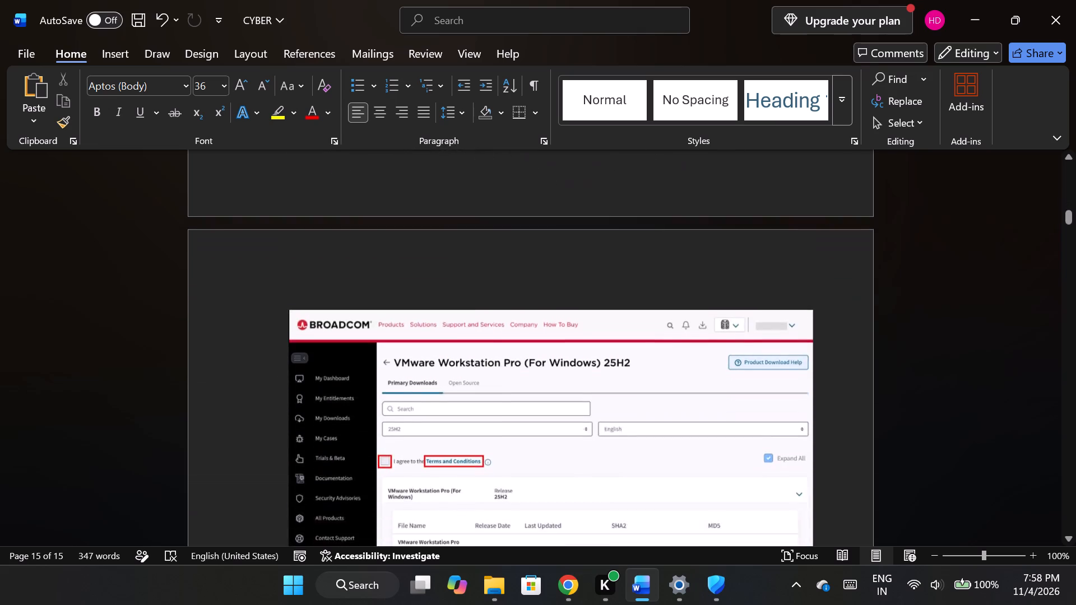
{"action": "scroll", "coordinate": [805, 291], "scroll_direction": "down", "scroll_amount": 3}
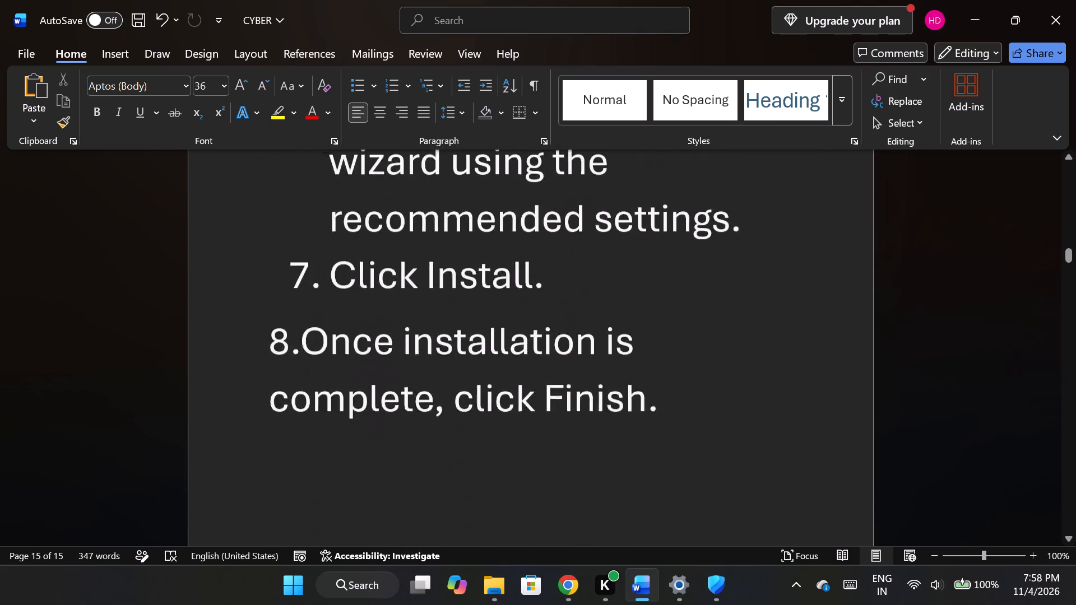
{"action": "scroll", "coordinate": [805, 291], "scroll_direction": "down", "scroll_amount": 2}
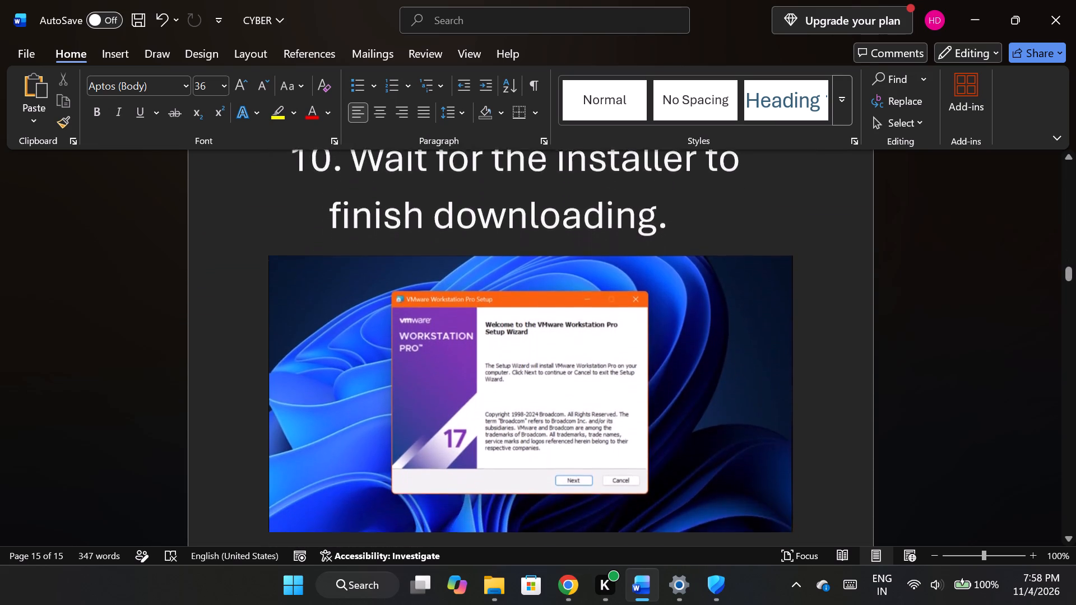
{"action": "scroll", "coordinate": [805, 291], "scroll_direction": "down", "scroll_amount": 5}
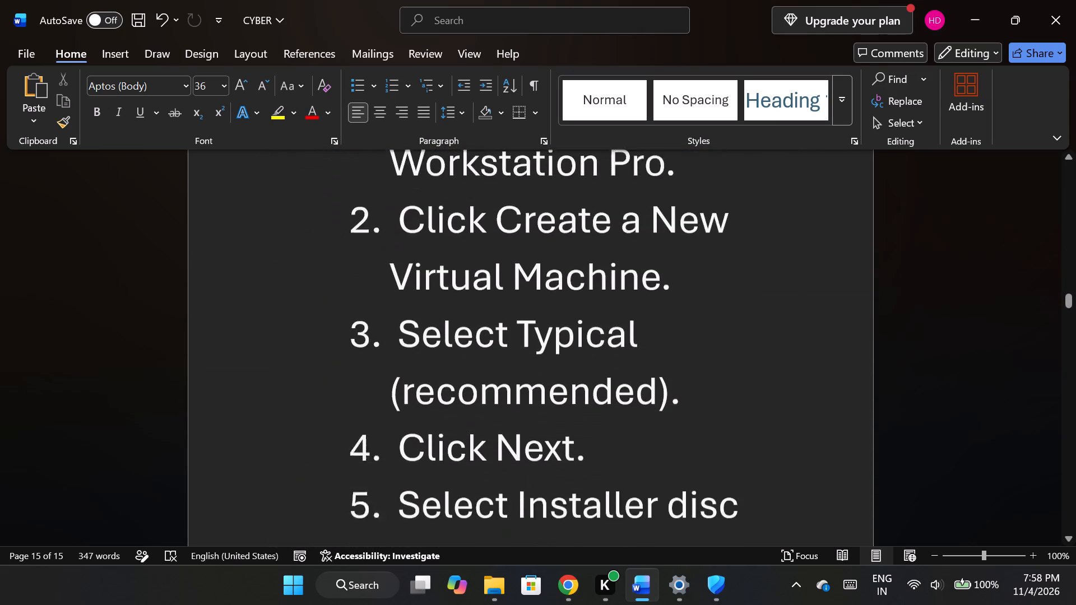
{"action": "scroll", "coordinate": [805, 291], "scroll_direction": "down", "scroll_amount": 5}
{"action": "scroll", "coordinate": [805, 291], "scroll_direction": "up", "scroll_amount": 1}
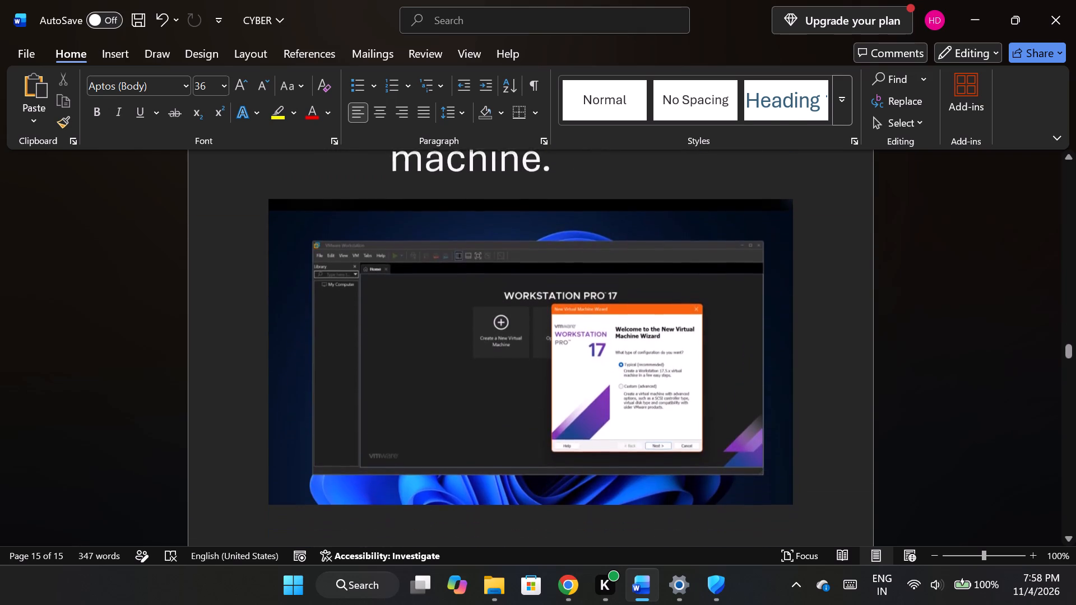
{"action": "scroll", "coordinate": [805, 291], "scroll_direction": "up", "scroll_amount": 3}
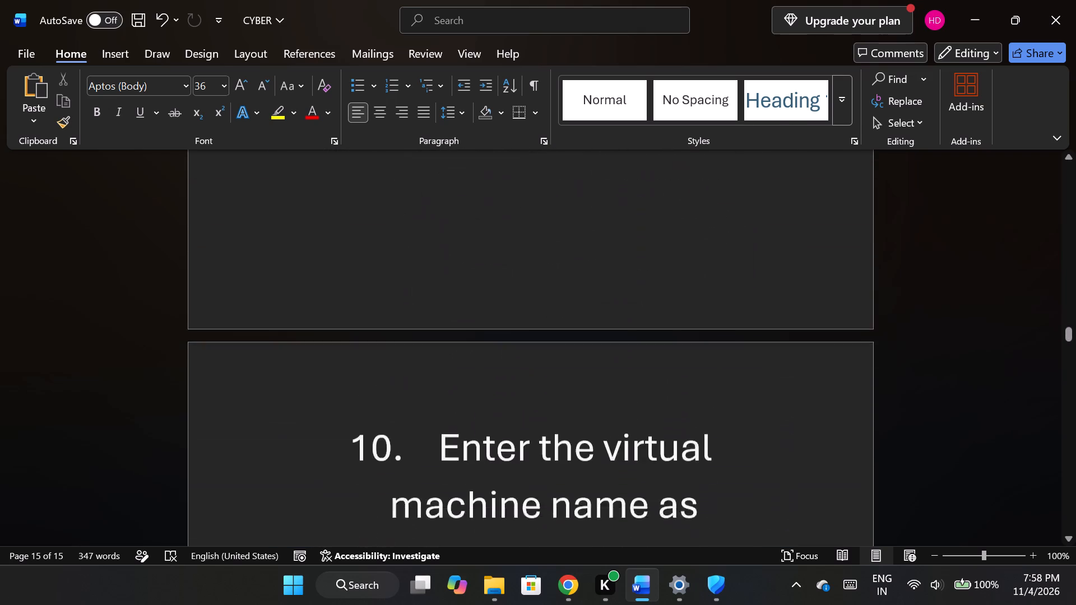
{"action": "scroll", "coordinate": [805, 291], "scroll_direction": "up", "scroll_amount": 4}
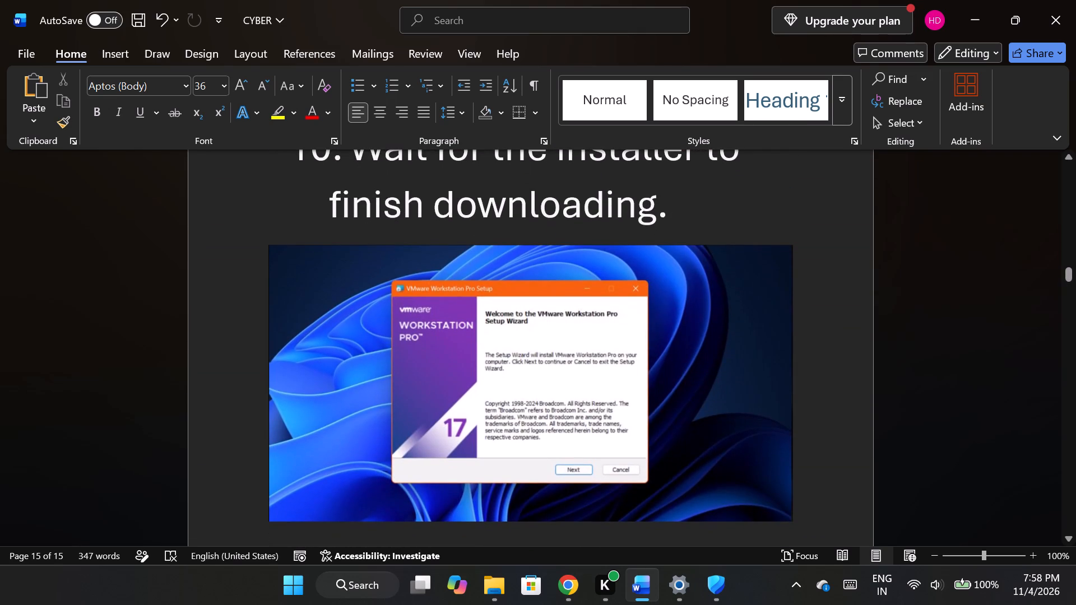
{"action": "scroll", "coordinate": [805, 291], "scroll_direction": "down", "scroll_amount": 2}
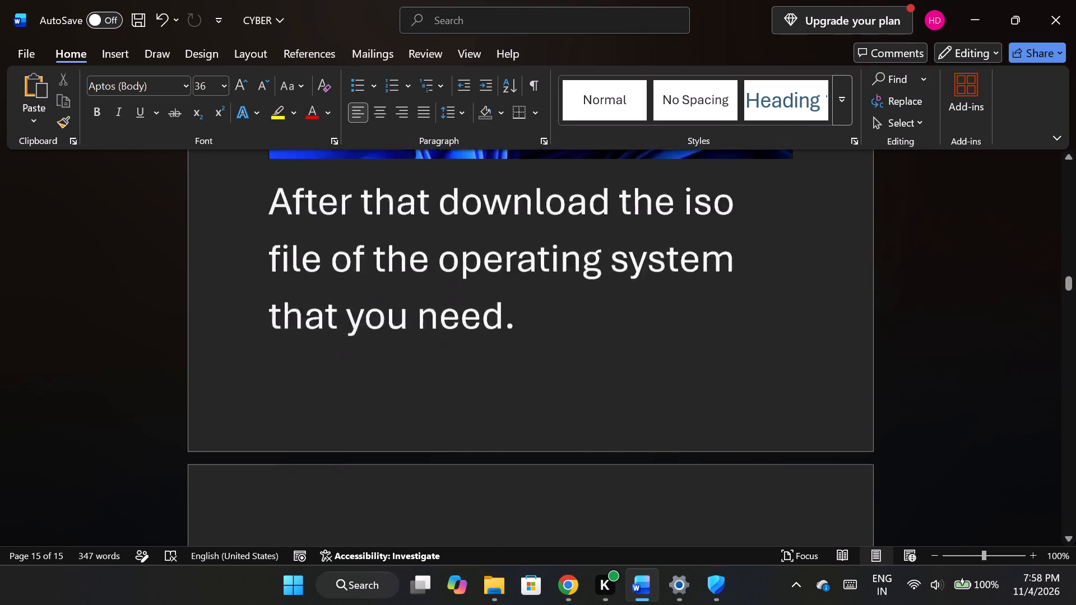
{"action": "scroll", "coordinate": [805, 291], "scroll_direction": "down", "scroll_amount": 3}
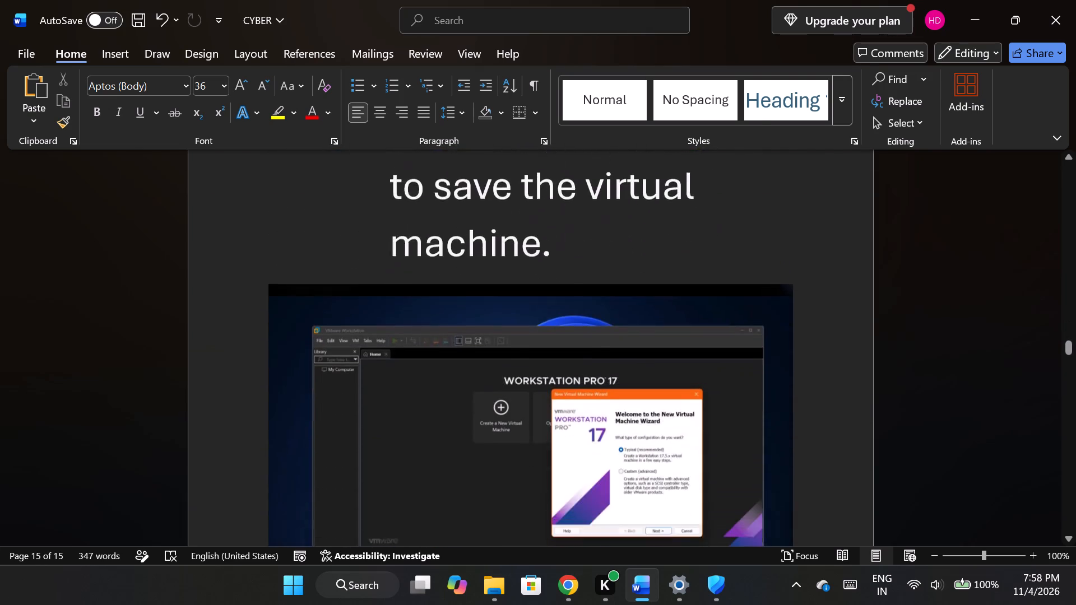
{"action": "scroll", "coordinate": [805, 291], "scroll_direction": "down", "scroll_amount": 2}
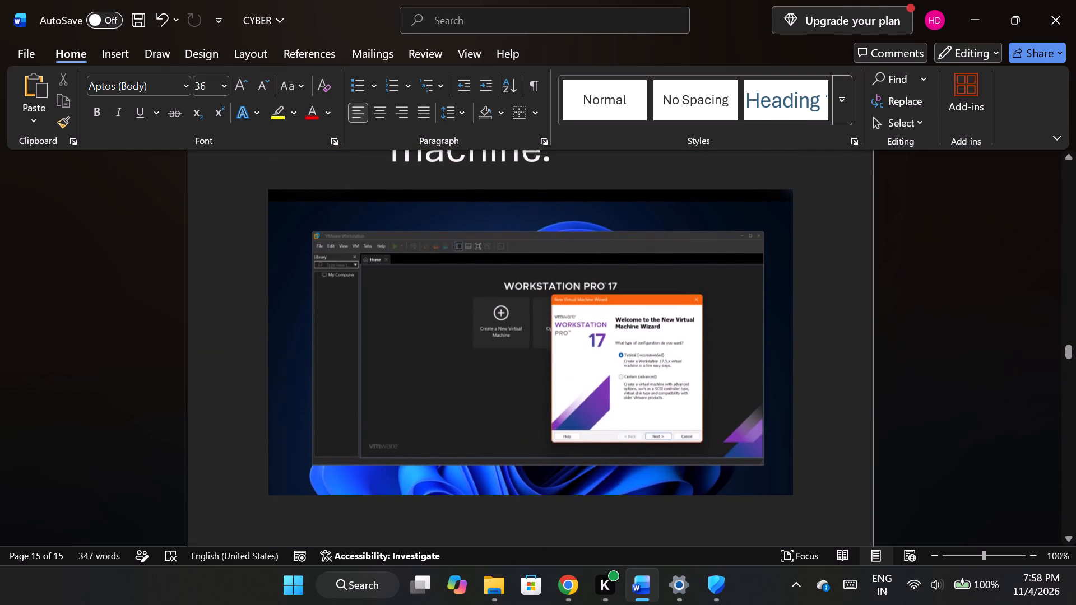
{"action": "scroll", "coordinate": [692, 319], "scroll_direction": "down", "scroll_amount": 4}
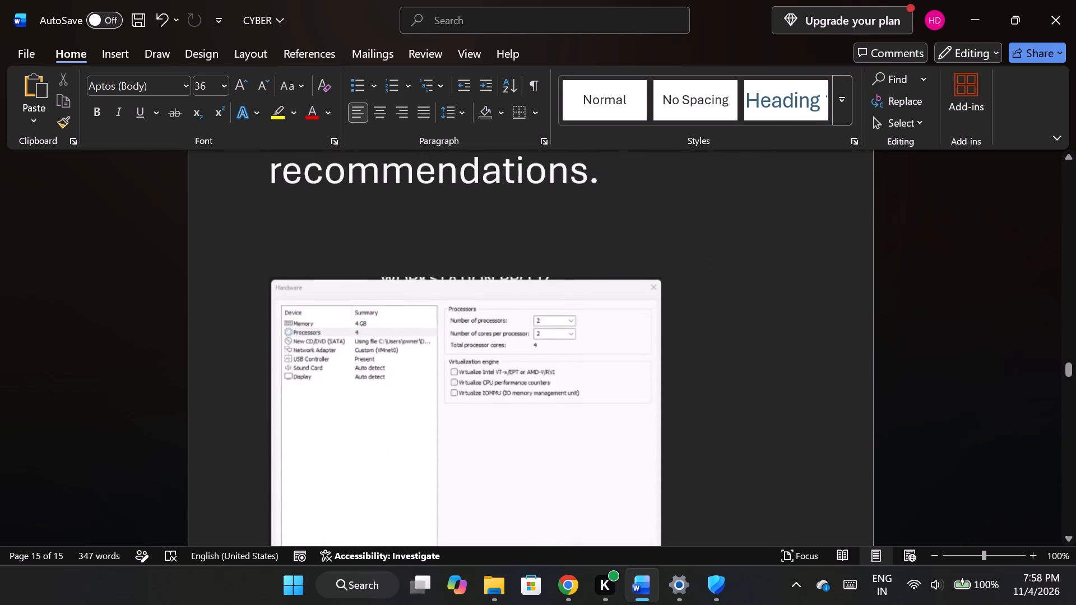
{"action": "scroll", "coordinate": [692, 319], "scroll_direction": "down", "scroll_amount": 3}
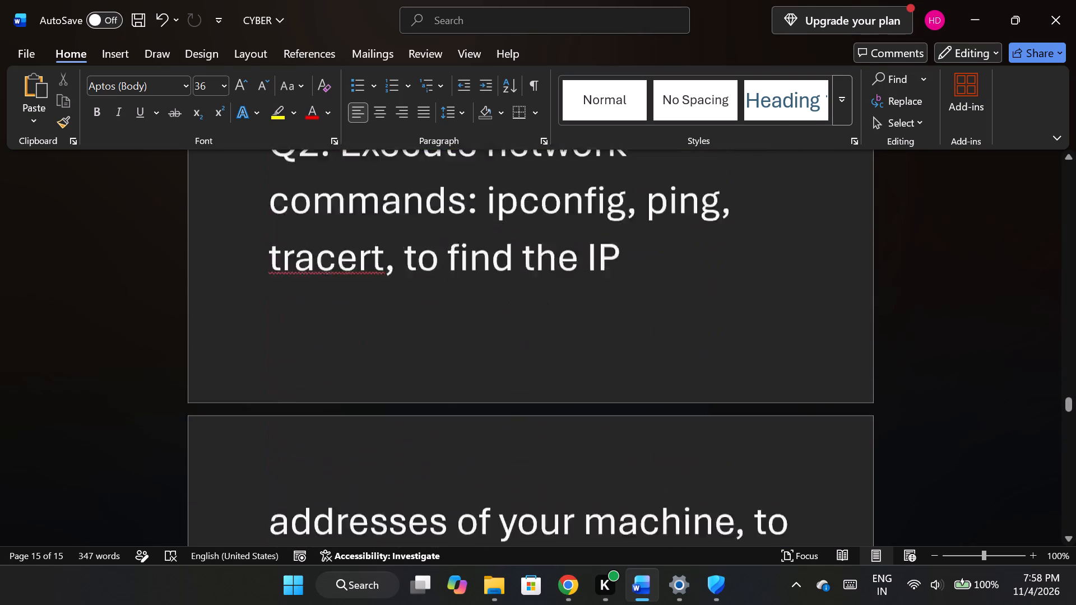
Review questions Q2 to Q7, checking the result screenshots placed below each question.
{"action": "scroll", "coordinate": [692, 319], "scroll_direction": "right", "scroll_amount": 1}
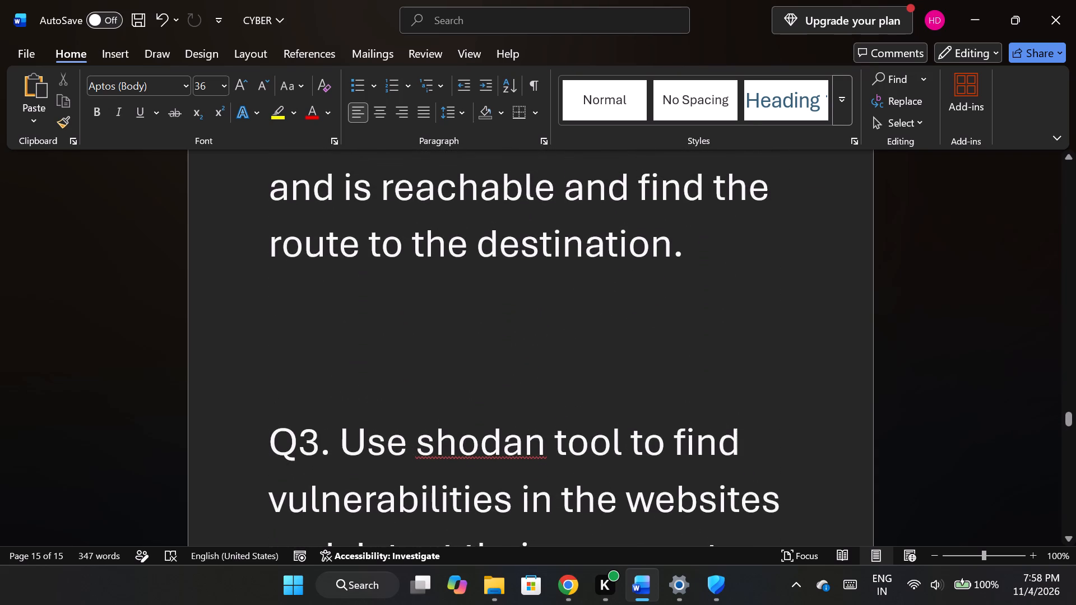
{"action": "scroll", "coordinate": [692, 319], "scroll_direction": "right", "scroll_amount": 1}
{"action": "scroll", "coordinate": [692, 319], "scroll_direction": "down", "scroll_amount": 6}
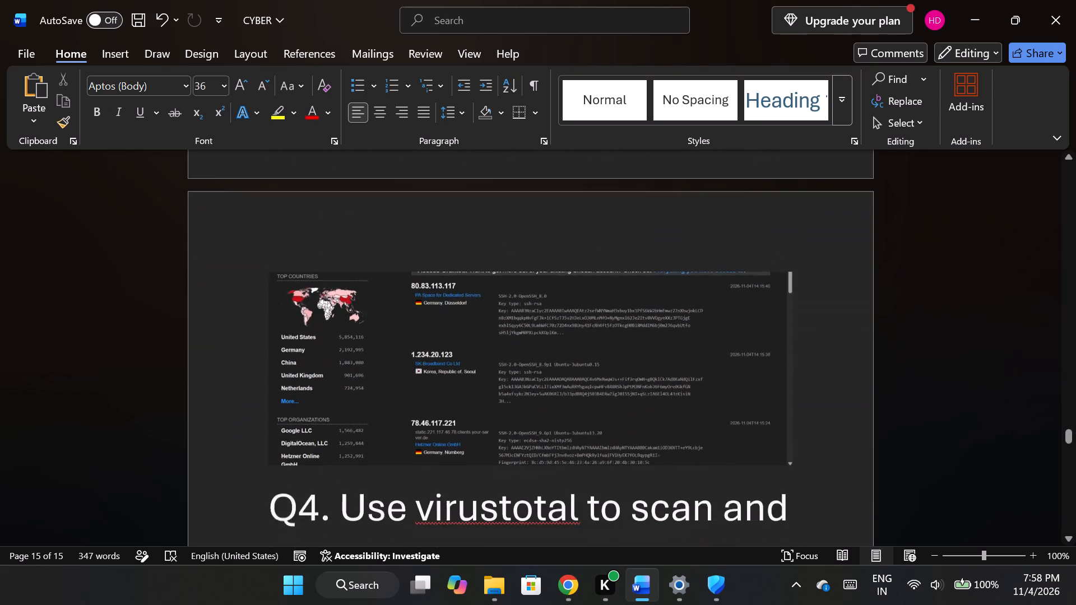
{"action": "scroll", "coordinate": [692, 319], "scroll_direction": "down", "scroll_amount": 3}
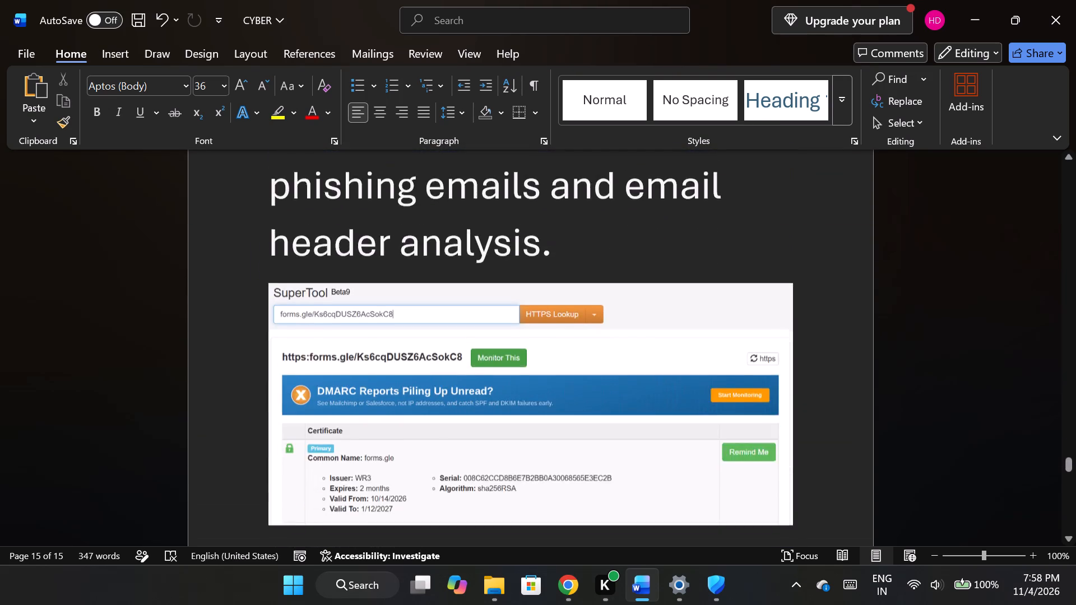
{"action": "scroll", "coordinate": [692, 319], "scroll_direction": "down", "scroll_amount": 1}
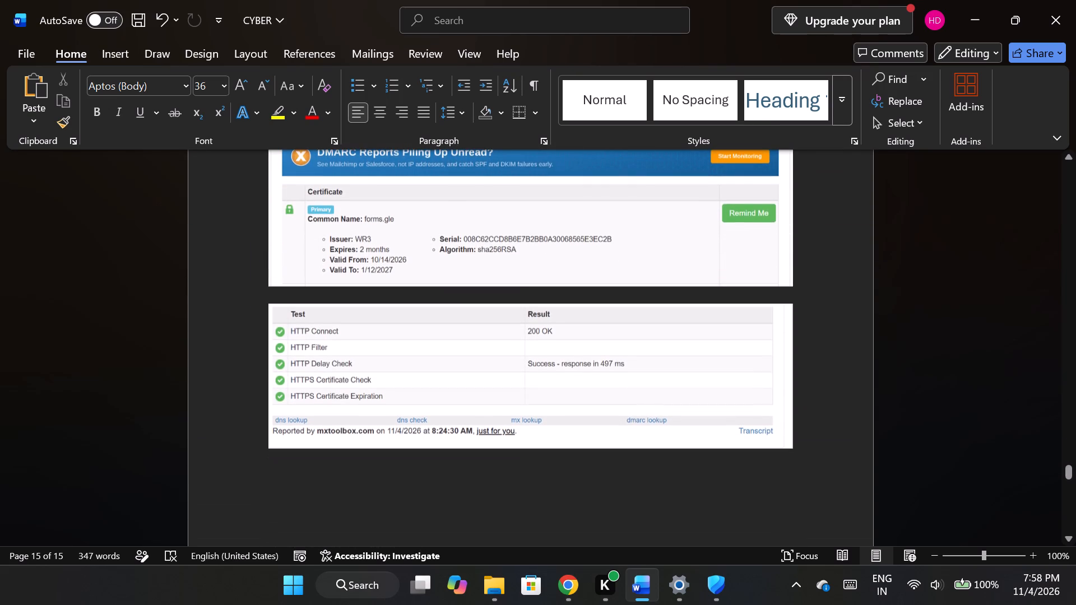
{"action": "scroll", "coordinate": [823, 346], "scroll_direction": "down", "scroll_amount": 3}
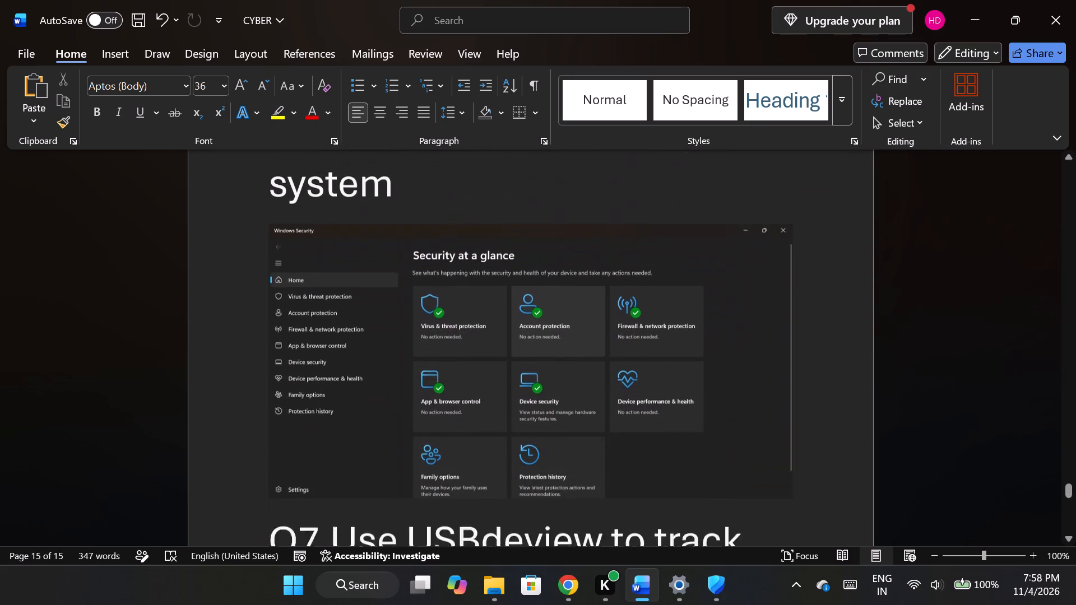
{"action": "scroll", "coordinate": [823, 346], "scroll_direction": "down", "scroll_amount": 2}
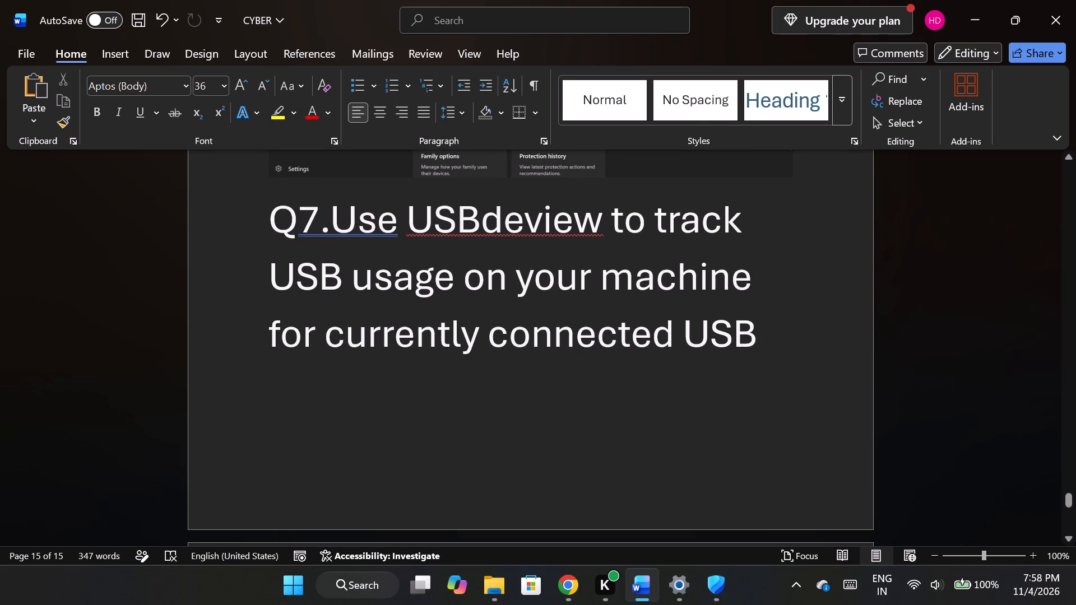
Set the proofing options to hide both spelling errors and grammar errors in the CYBER document only.
{"action": "left_click", "coordinate": [31, 57]}
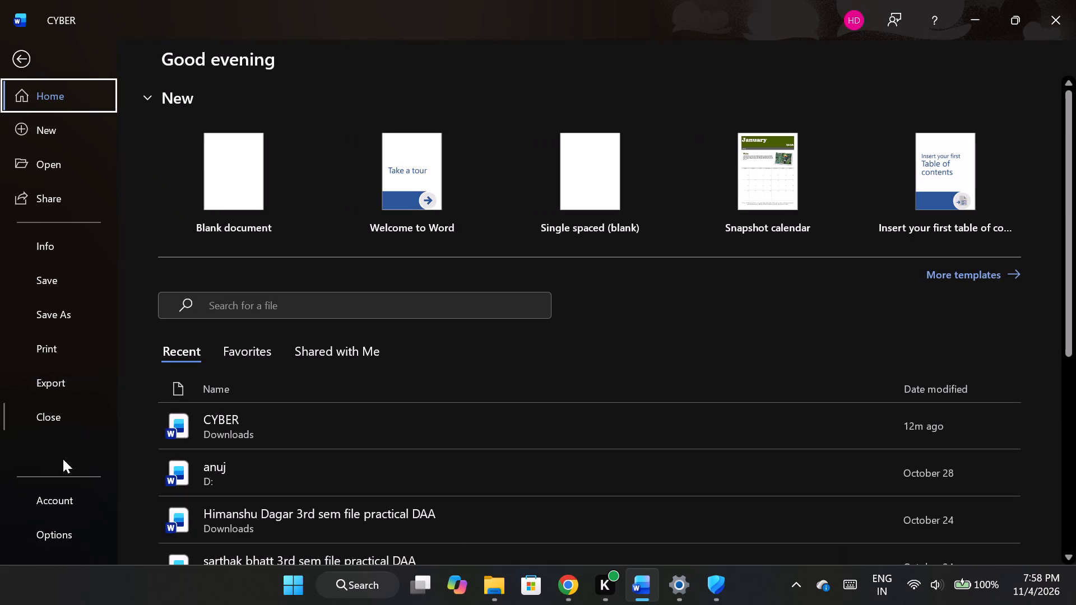
{"action": "left_click", "coordinate": [57, 531]}
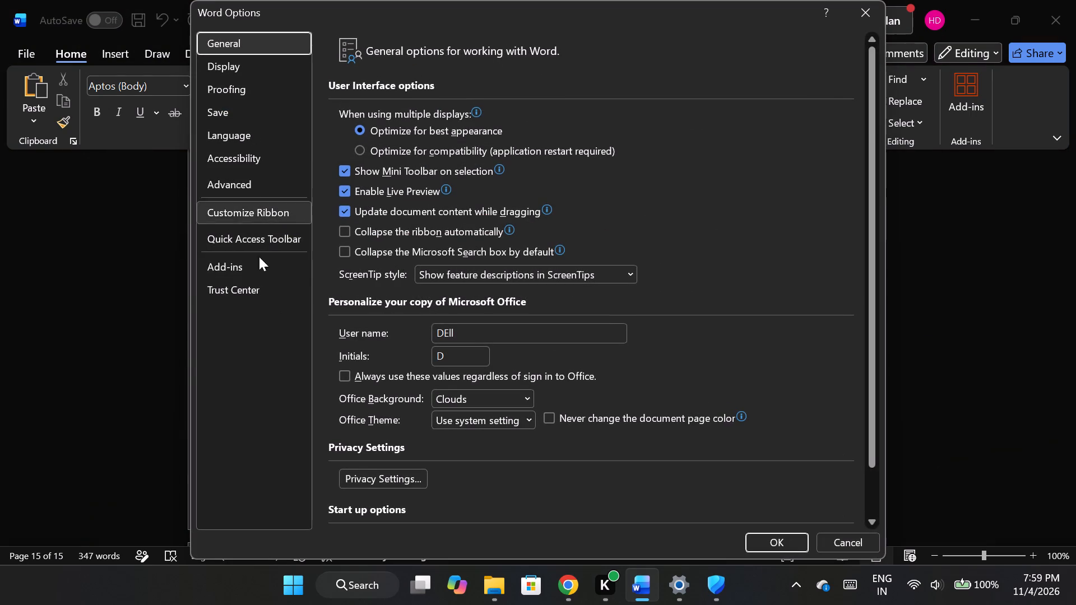
{"action": "left_click", "coordinate": [239, 89]}
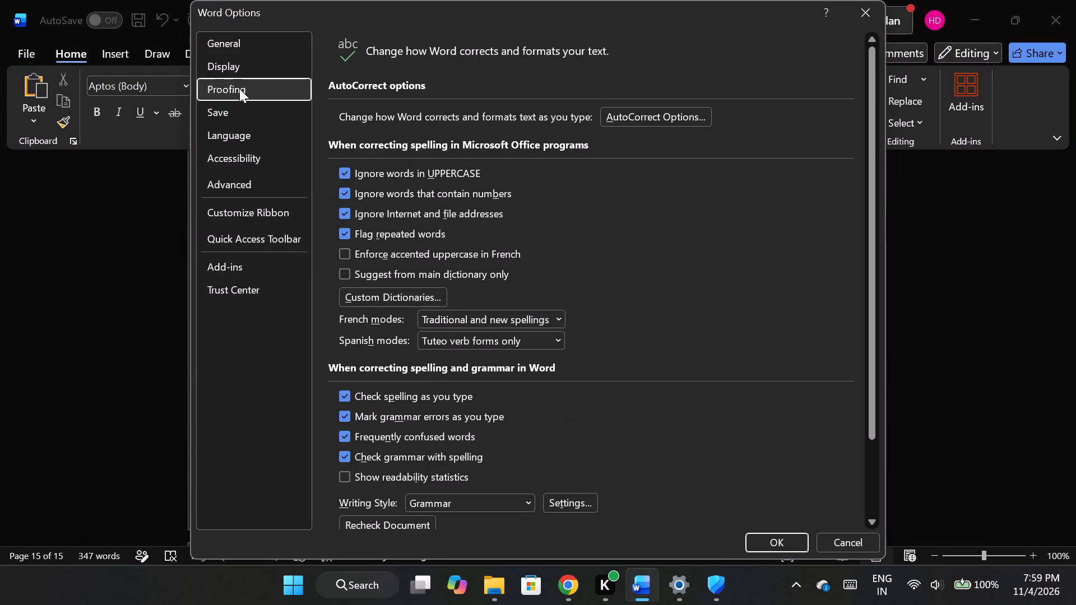
{"action": "scroll", "coordinate": [453, 241], "scroll_direction": "down", "scroll_amount": 4}
{"action": "left_click", "coordinate": [345, 488]}
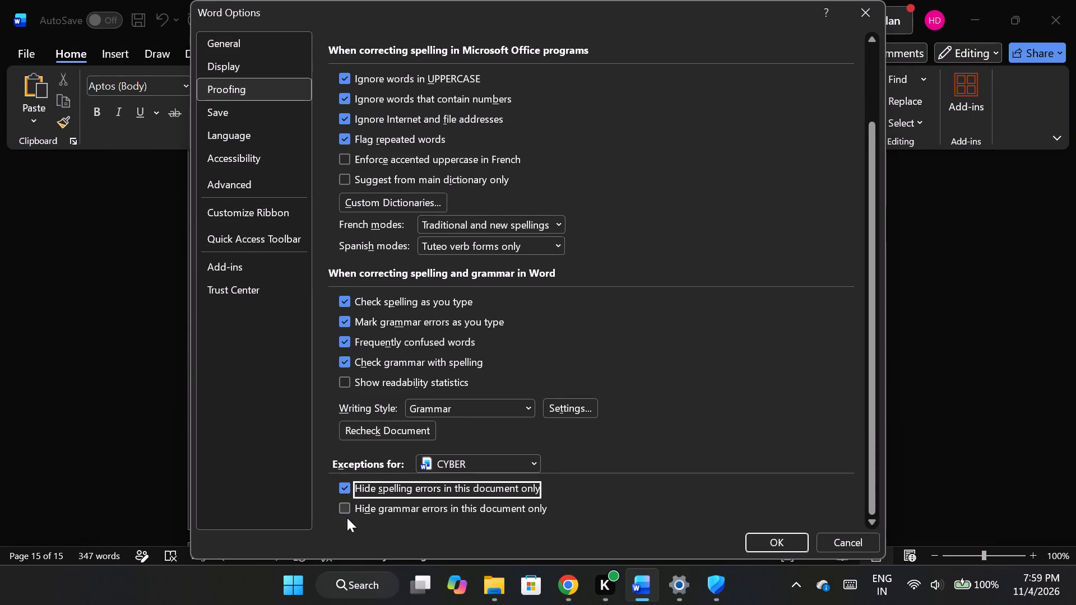
{"action": "left_click", "coordinate": [345, 509]}
{"action": "left_click", "coordinate": [772, 543]}
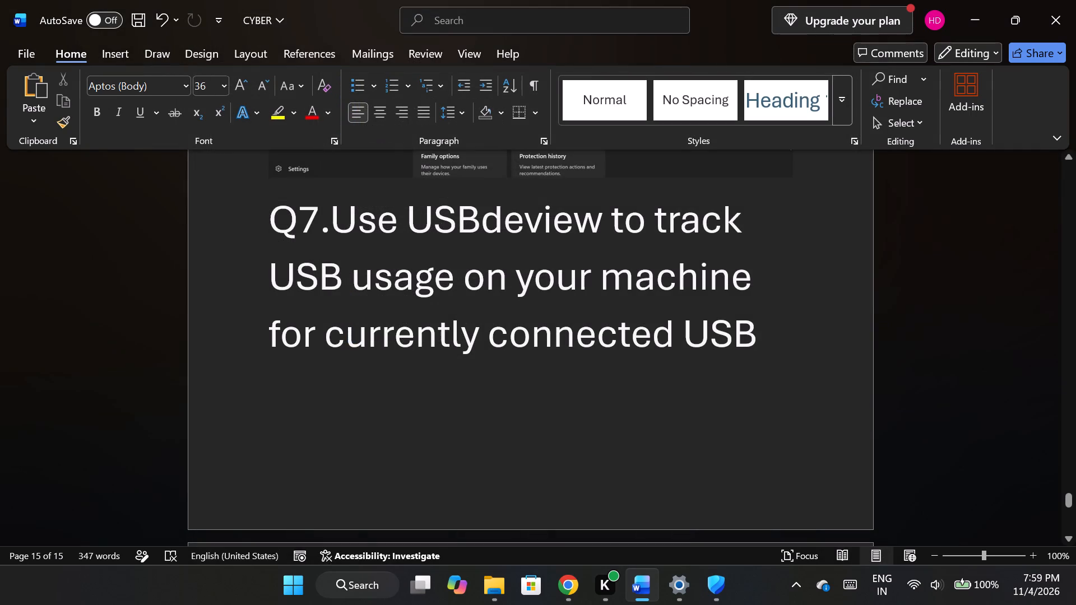
Place the text cursor in the empty space below question Q7 on the last page.
{"action": "scroll", "coordinate": [555, 414], "scroll_direction": "down", "scroll_amount": 5}
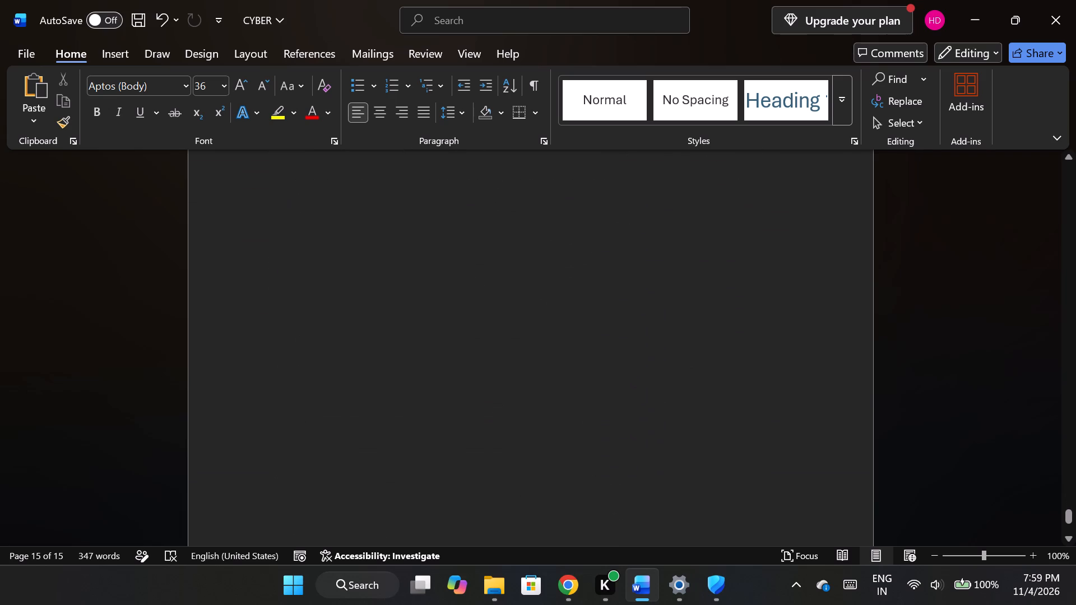
{"action": "scroll", "coordinate": [555, 414], "scroll_direction": "up", "scroll_amount": 1}
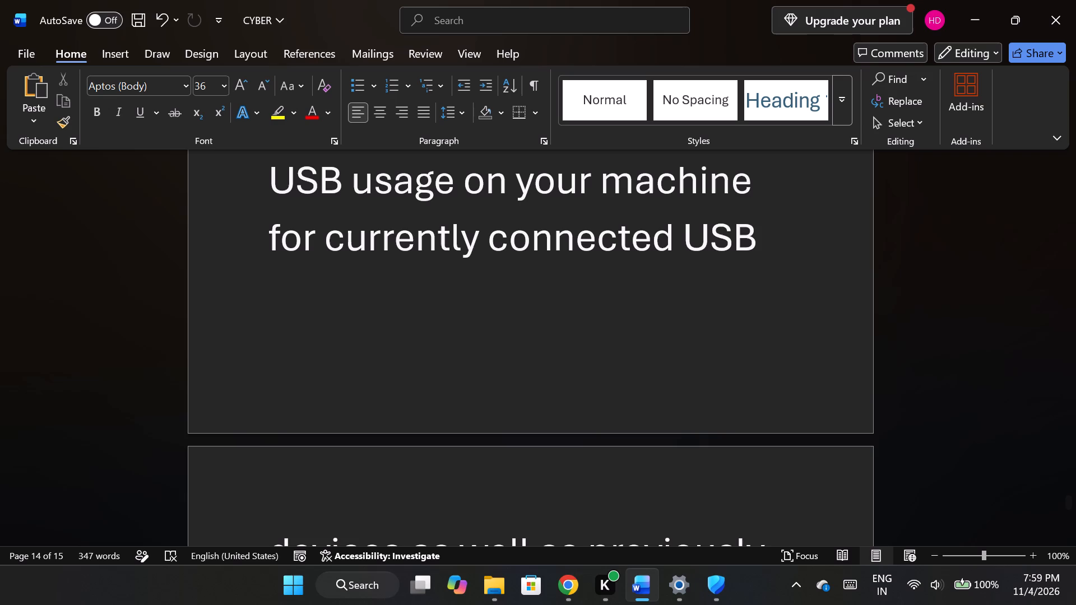
{"action": "scroll", "coordinate": [555, 414], "scroll_direction": "down", "scroll_amount": 3}
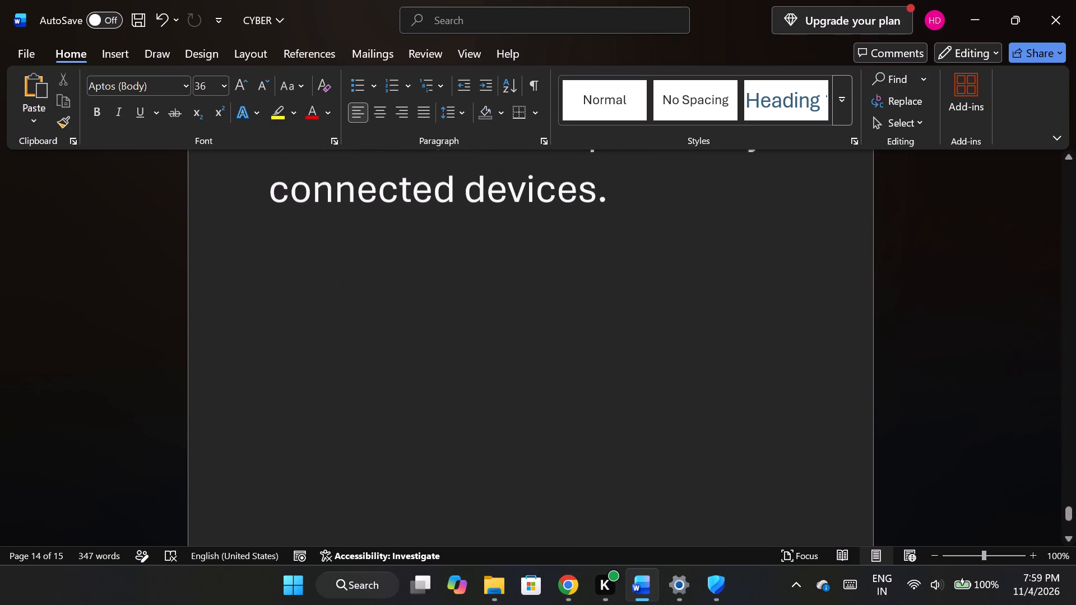
{"action": "scroll", "coordinate": [555, 414], "scroll_direction": "down", "scroll_amount": 1}
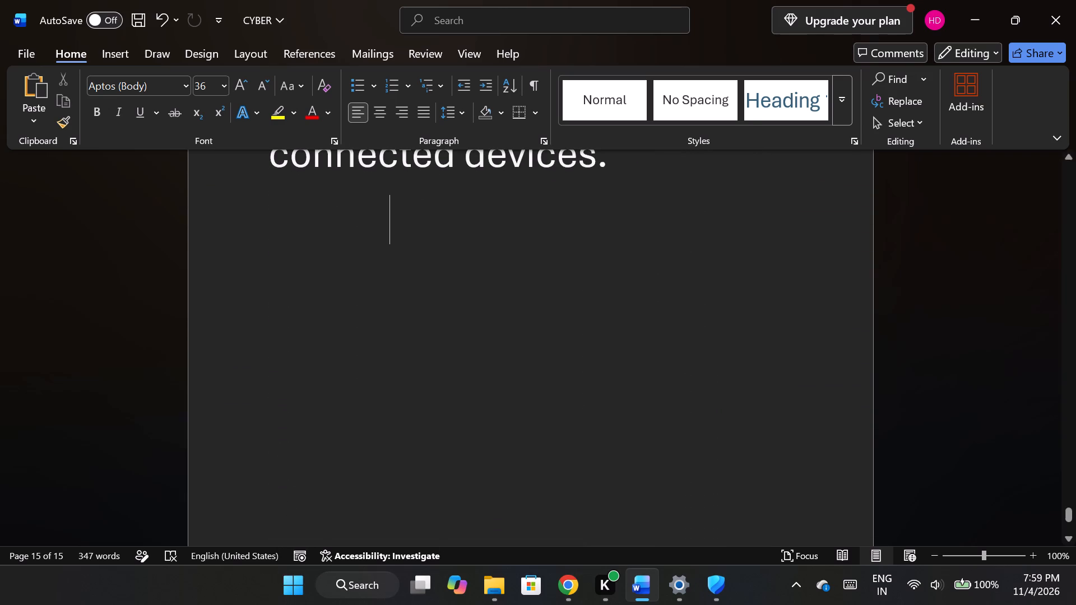
{"action": "left_click", "coordinate": [794, 435]}
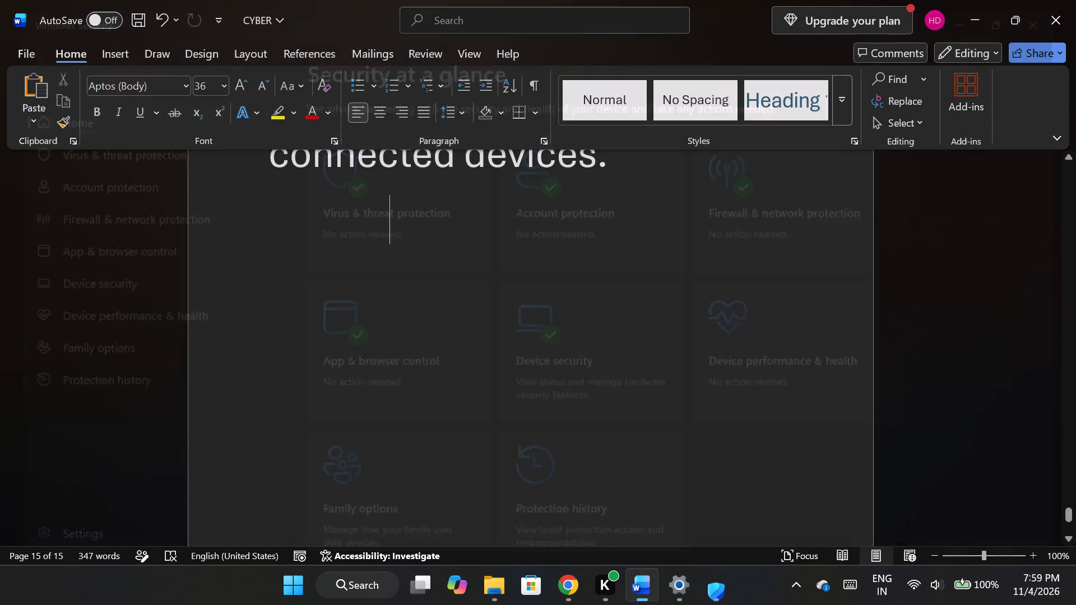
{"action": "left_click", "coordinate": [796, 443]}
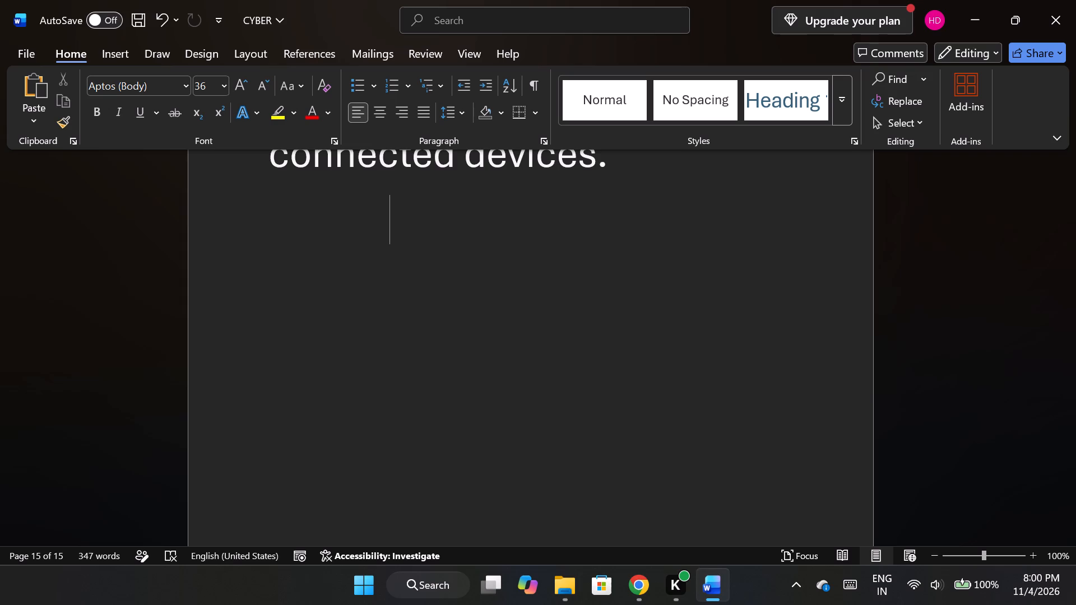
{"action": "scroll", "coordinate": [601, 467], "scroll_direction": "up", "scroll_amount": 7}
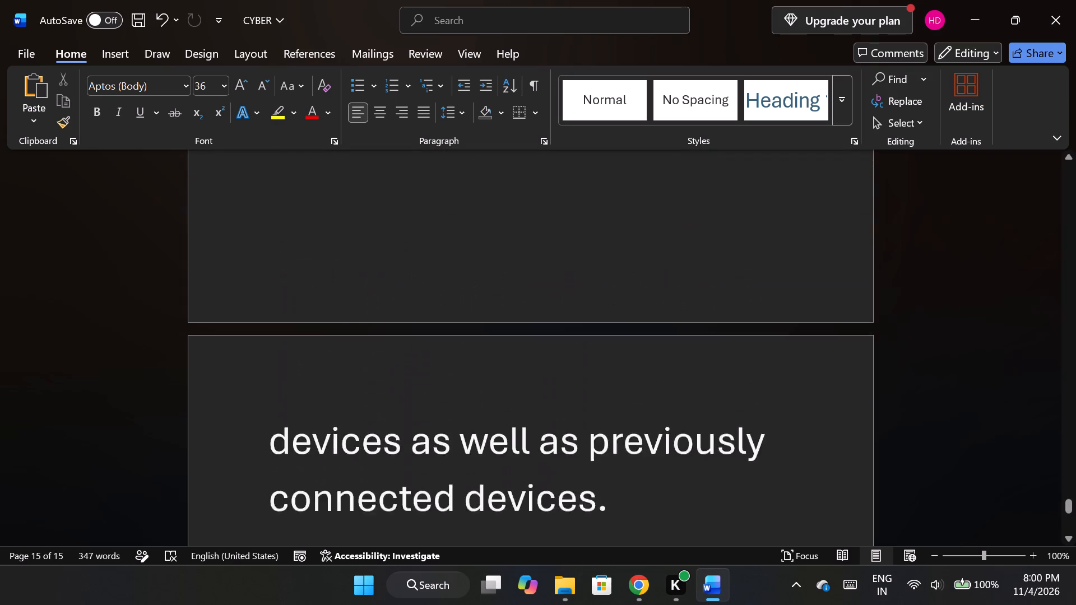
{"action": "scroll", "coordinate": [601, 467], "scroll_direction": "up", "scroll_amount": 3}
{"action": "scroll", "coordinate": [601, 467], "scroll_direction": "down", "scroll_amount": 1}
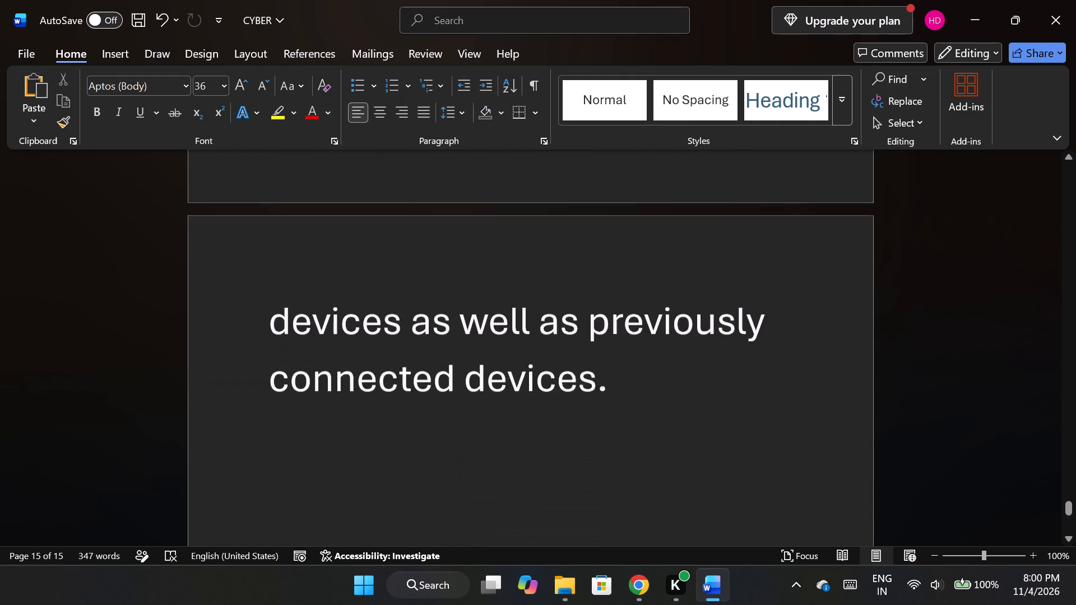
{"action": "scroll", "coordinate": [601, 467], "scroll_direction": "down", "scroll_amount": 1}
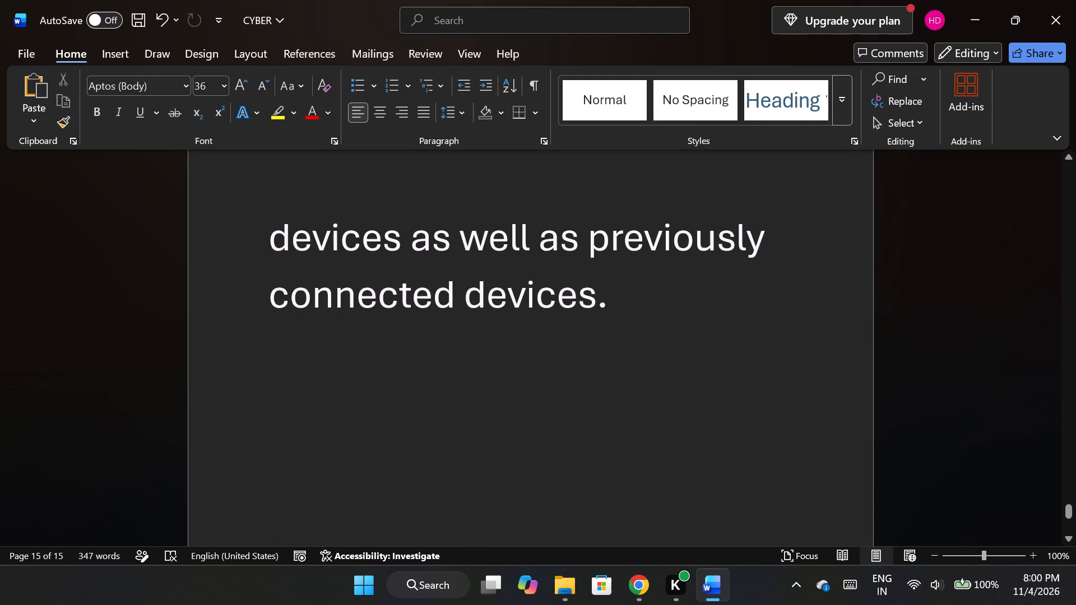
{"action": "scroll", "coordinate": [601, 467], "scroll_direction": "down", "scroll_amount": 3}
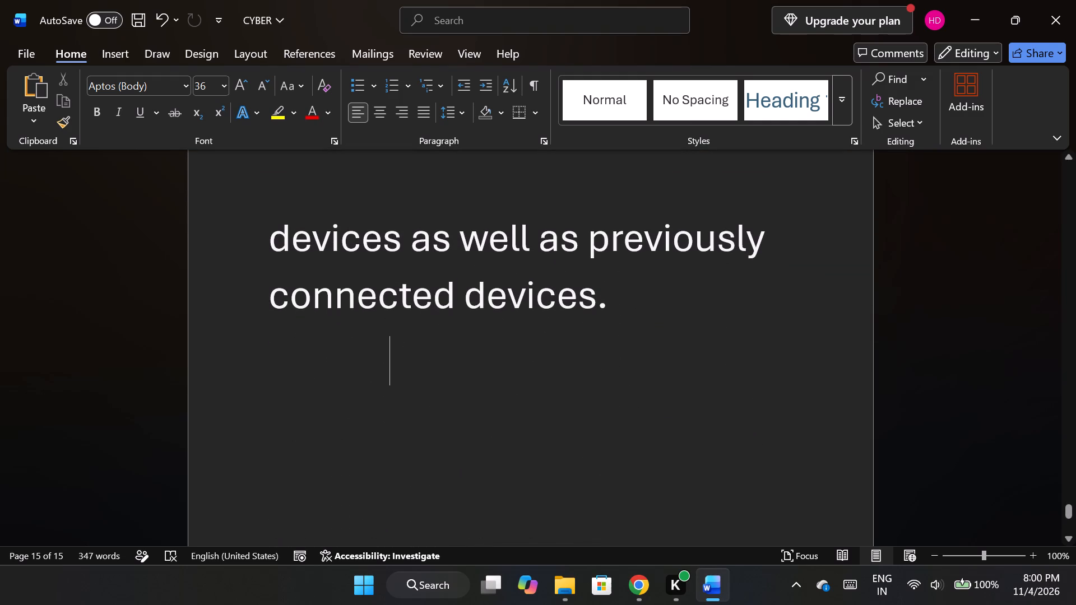
Switch to the Chrome window with the MxToolbox SuperTool page.
{"action": "left_click", "coordinate": [629, 593]}
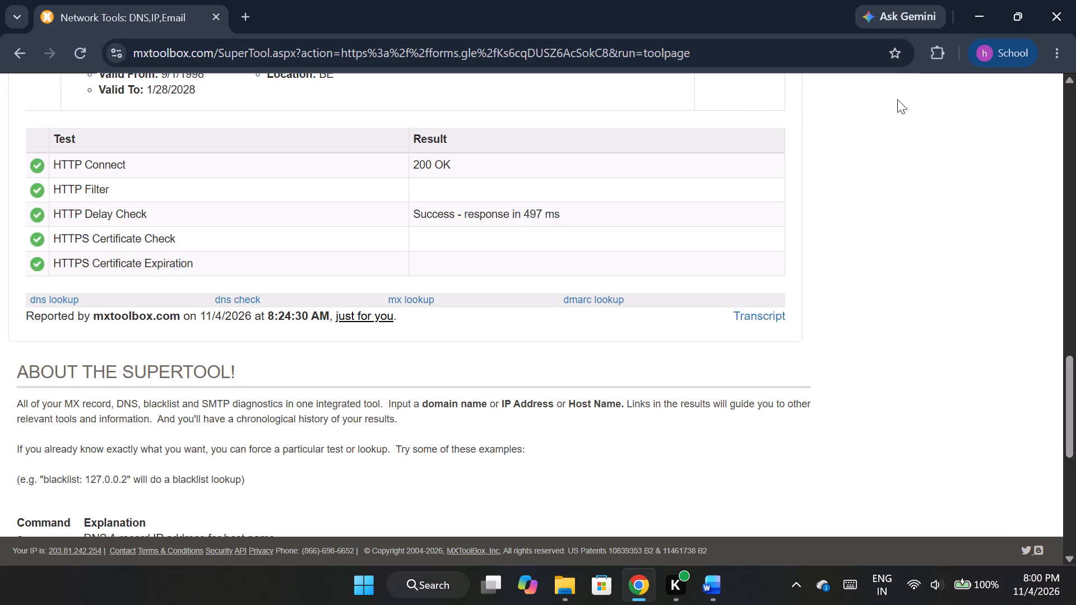
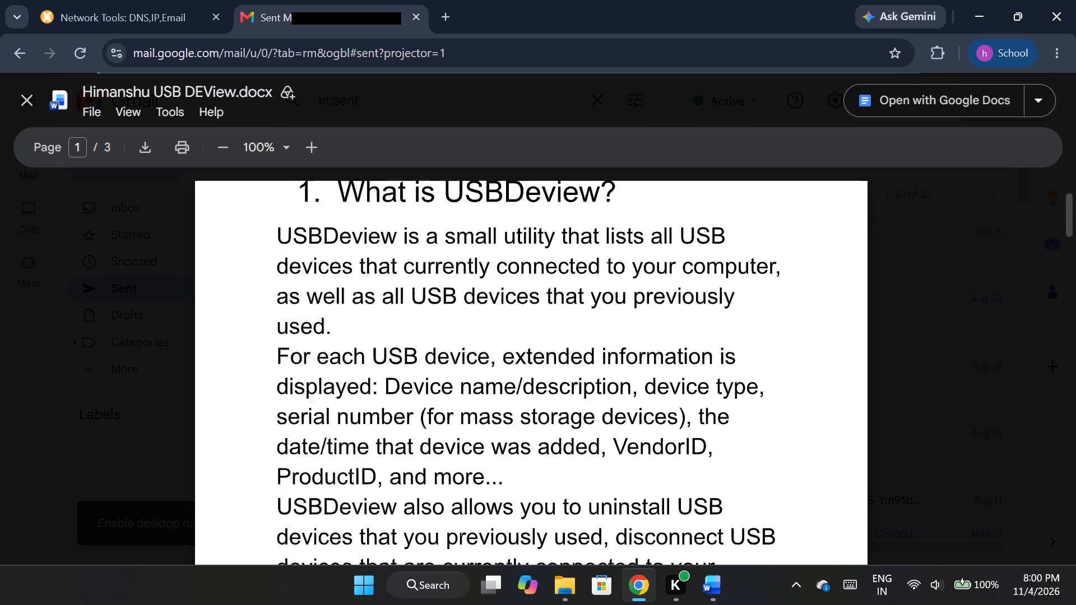
Review the pages of the USB DEView attachment preview in Gmail, examining its USBDeview explanation and the placed screenshot.
{"action": "scroll", "coordinate": [506, 347], "scroll_direction": "down", "scroll_amount": 7}
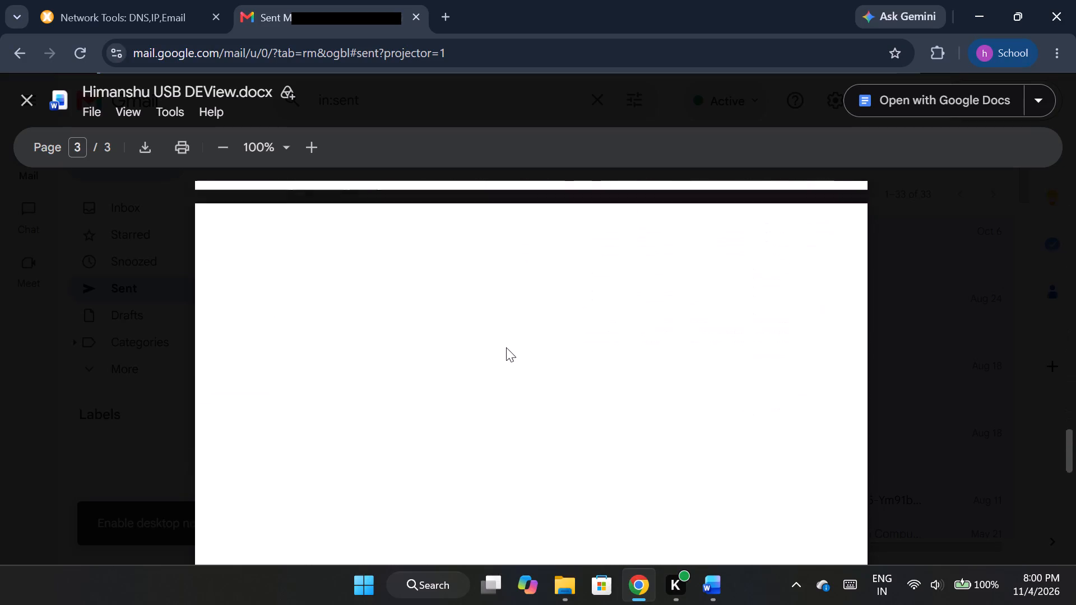
{"action": "scroll", "coordinate": [506, 347], "scroll_direction": "down", "scroll_amount": 2}
{"action": "scroll", "coordinate": [506, 347], "scroll_direction": "up", "scroll_amount": 4}
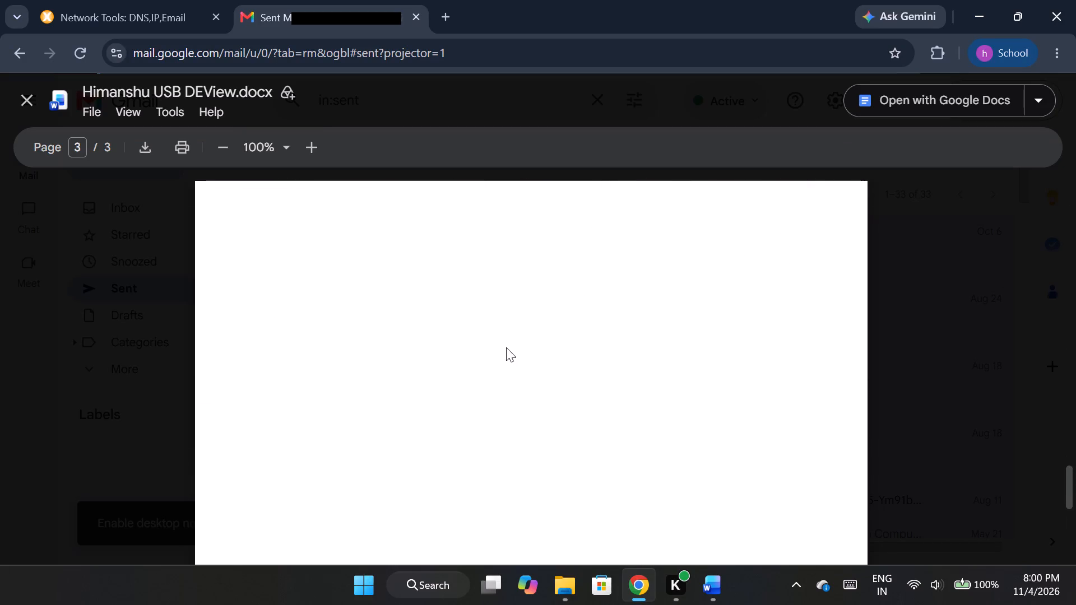
{"action": "scroll", "coordinate": [506, 347], "scroll_direction": "up", "scroll_amount": 4}
{"action": "left_click", "coordinate": [522, 429]}
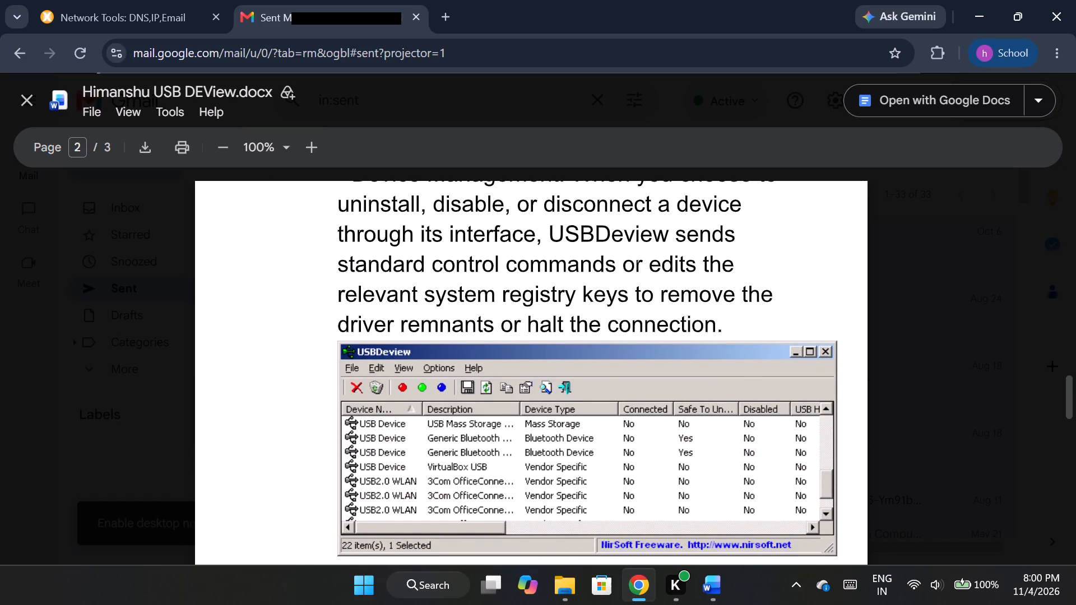
Open the previewed USB DEView attachment in Google Docs.
{"action": "left_click", "coordinate": [959, 101]}
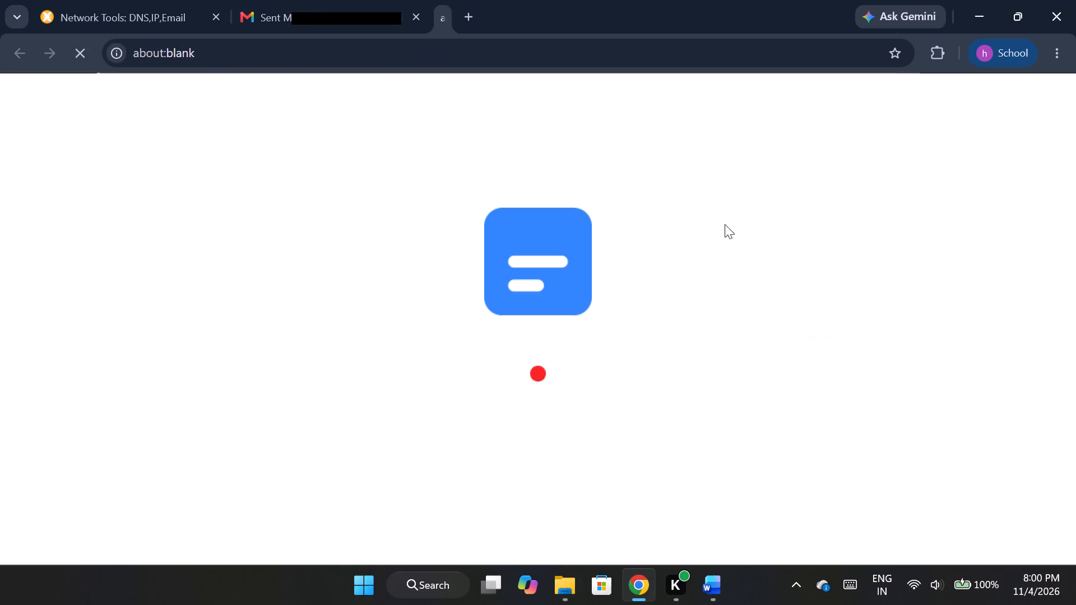
Close the Gmail sent mail page that holds the attachment preview.
{"action": "left_click", "coordinate": [418, 18]}
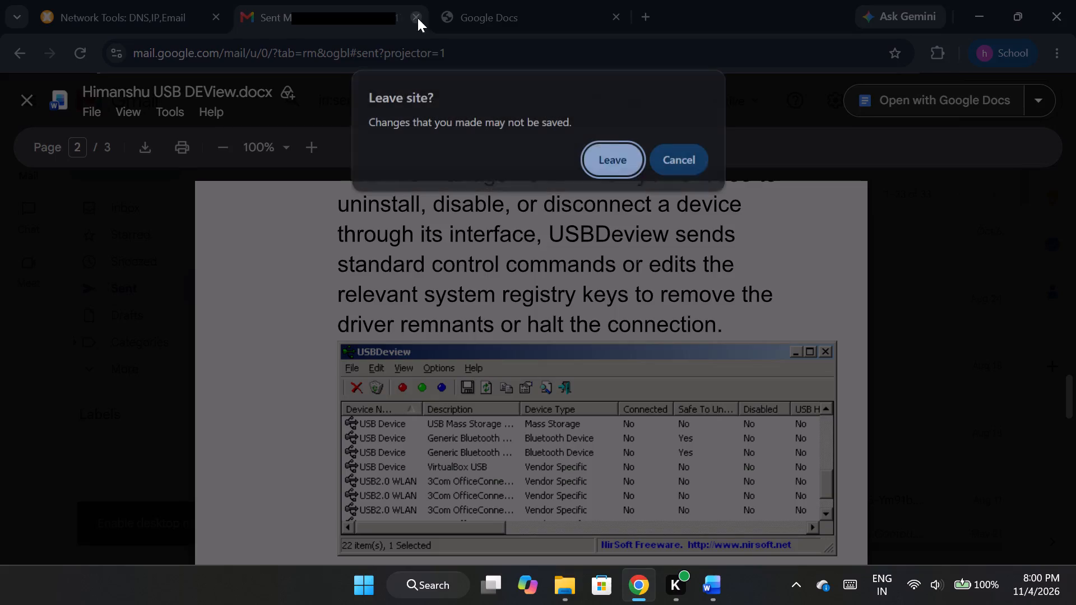
Copy the USBDeview window screenshot from the USB DEView document in Google Docs and paste it below question Q7 in the CYBER Word document.
{"action": "left_click", "coordinate": [622, 155]}
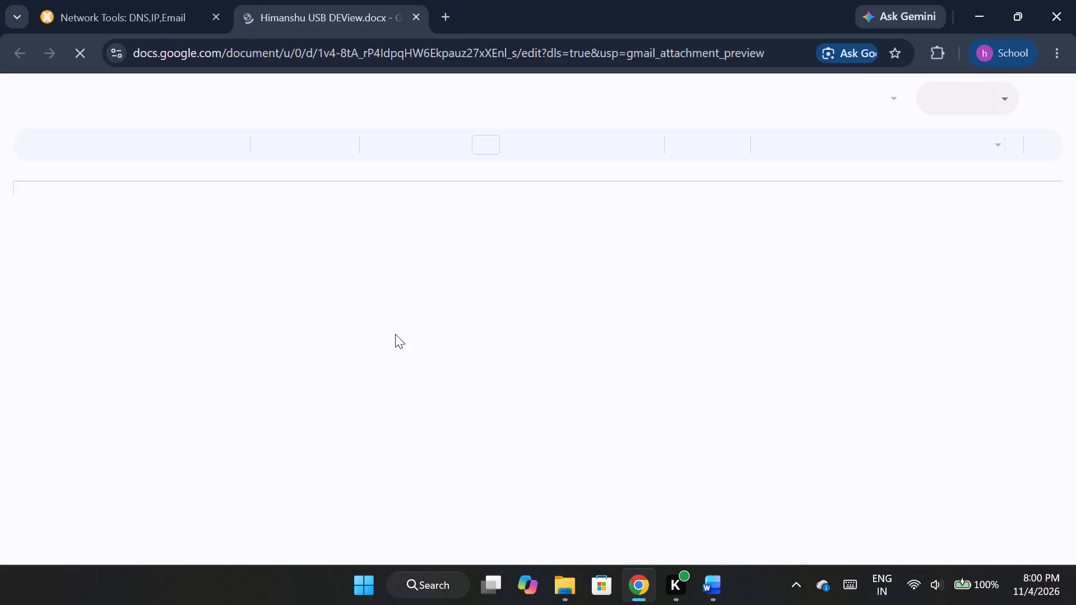
{"action": "scroll", "coordinate": [445, 401], "scroll_direction": "down", "scroll_amount": 14}
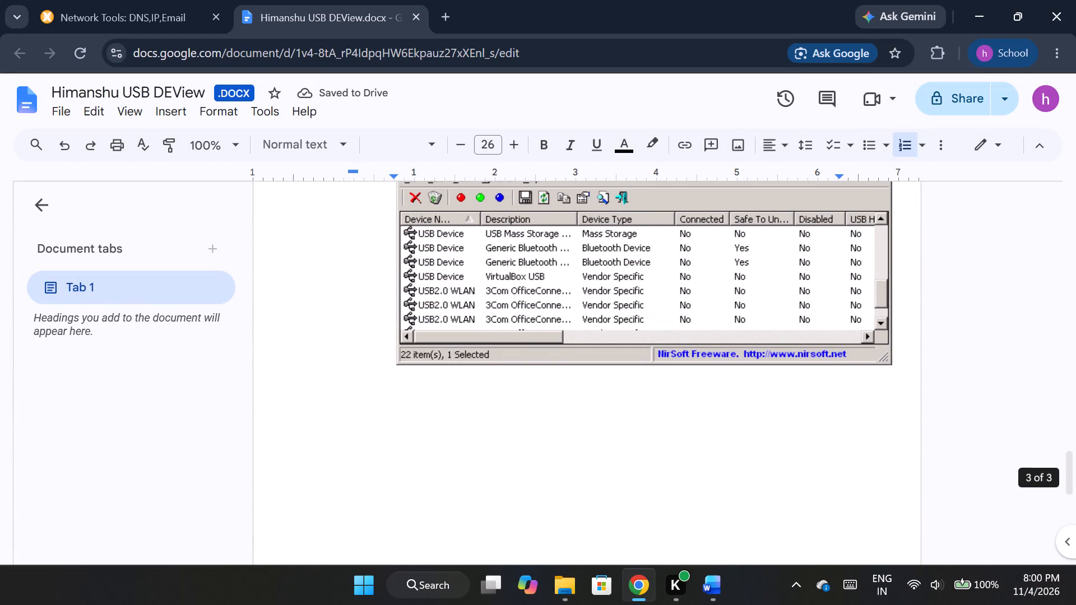
{"action": "left_click", "coordinate": [559, 297]}
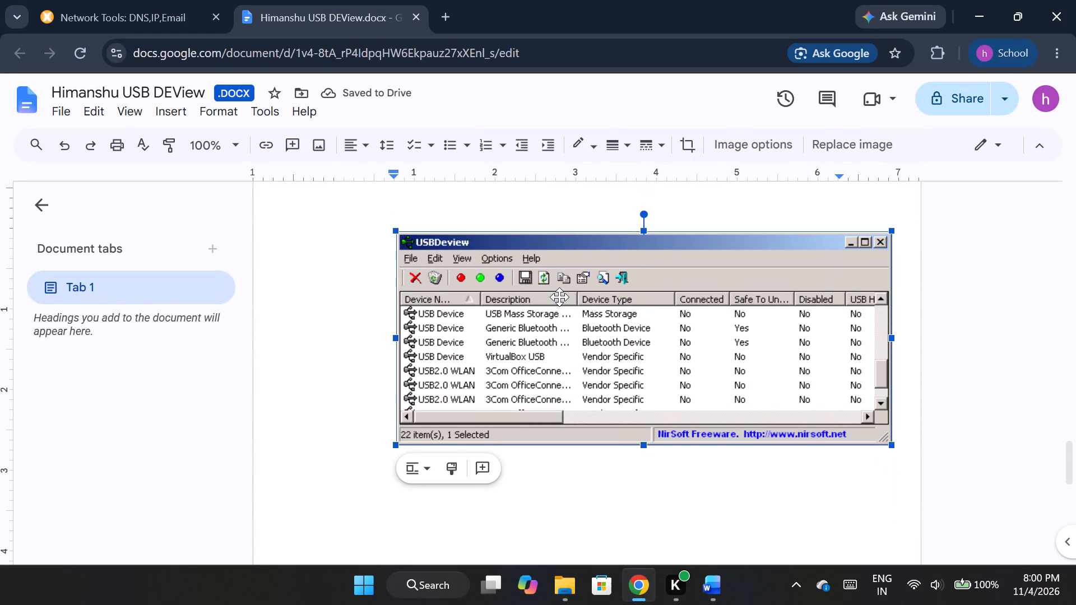
{"action": "key", "text": "ctrl+c"}
{"action": "left_click", "coordinate": [708, 592]}
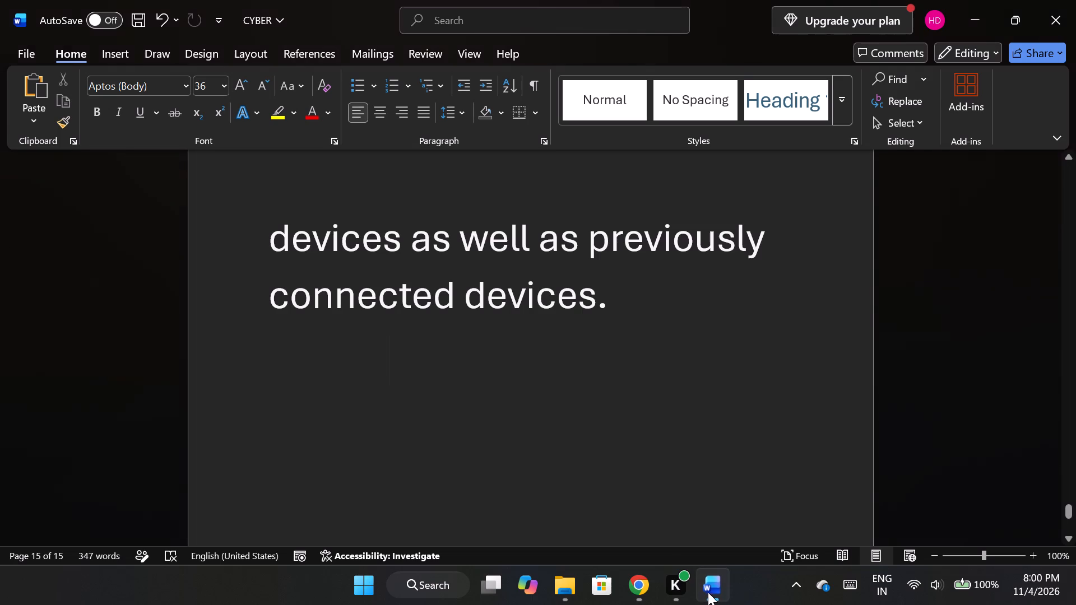
{"action": "left_click", "coordinate": [406, 340]}
{"action": "key", "text": "BackSpace"}
{"action": "key", "text": "ctrl+v"}
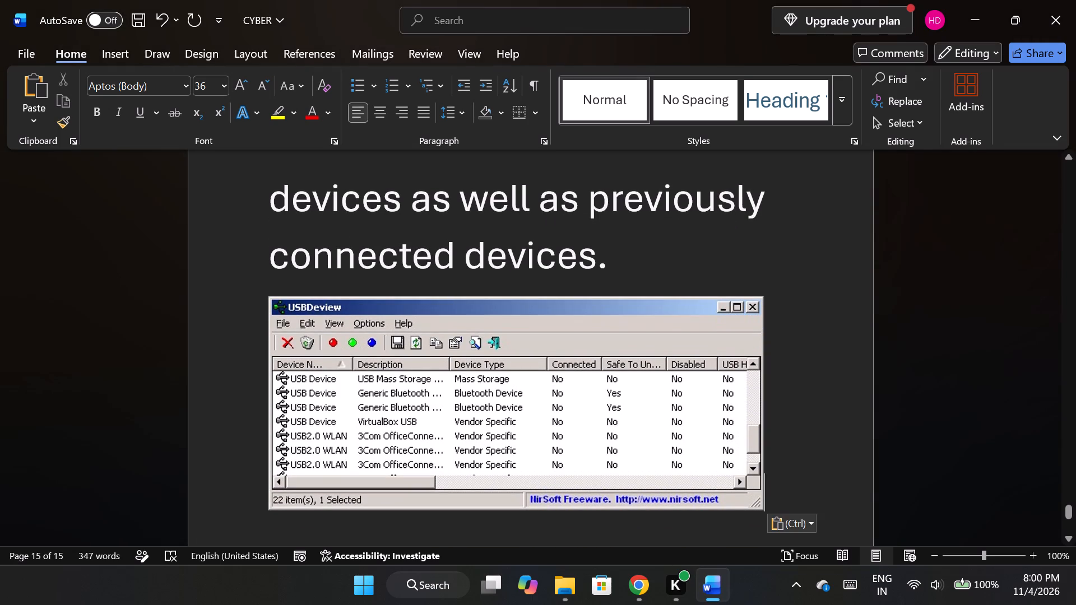
{"action": "scroll", "coordinate": [806, 412], "scroll_direction": "down", "scroll_amount": 1}
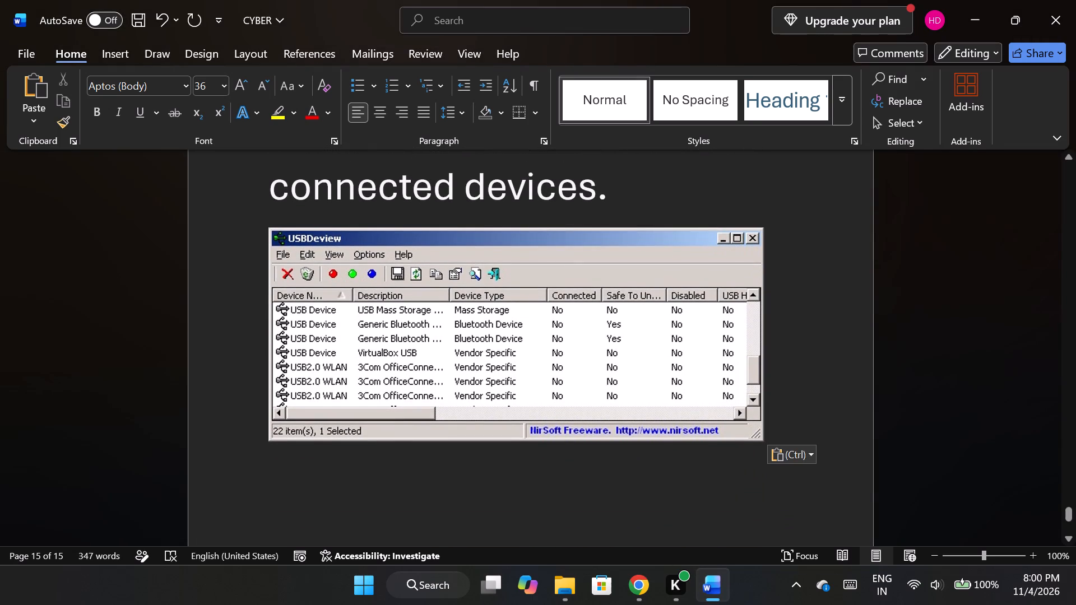
On a new line below the USBDeview picture, start the next question with the text "Q8.Explore the following three".
{"action": "left_click", "coordinate": [805, 431]}
{"action": "key", "text": "Return"}
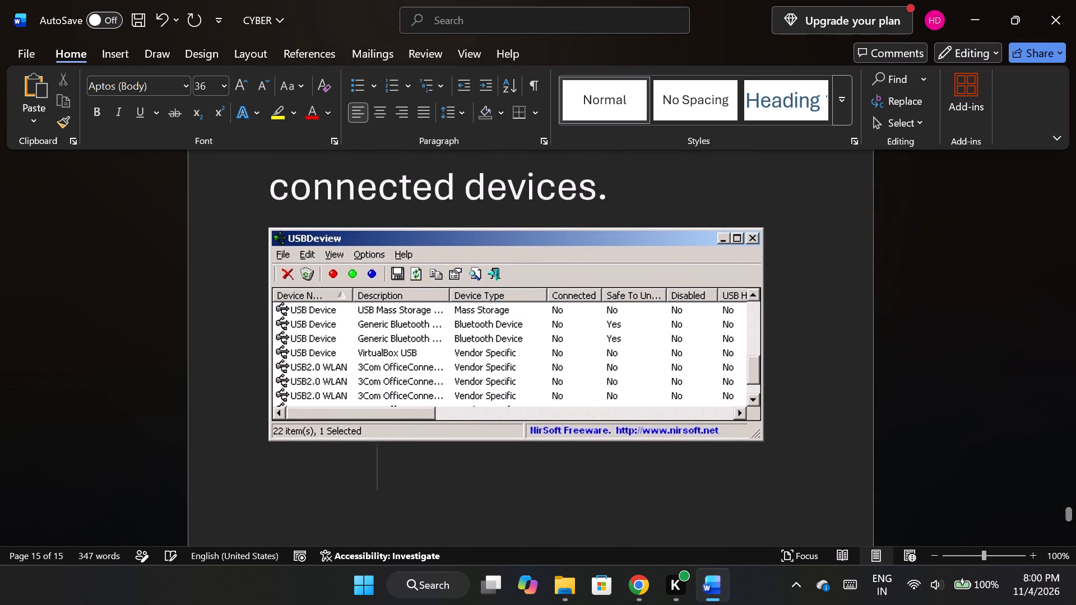
{"action": "scroll", "coordinate": [805, 431], "scroll_direction": "up", "scroll_amount": 3}
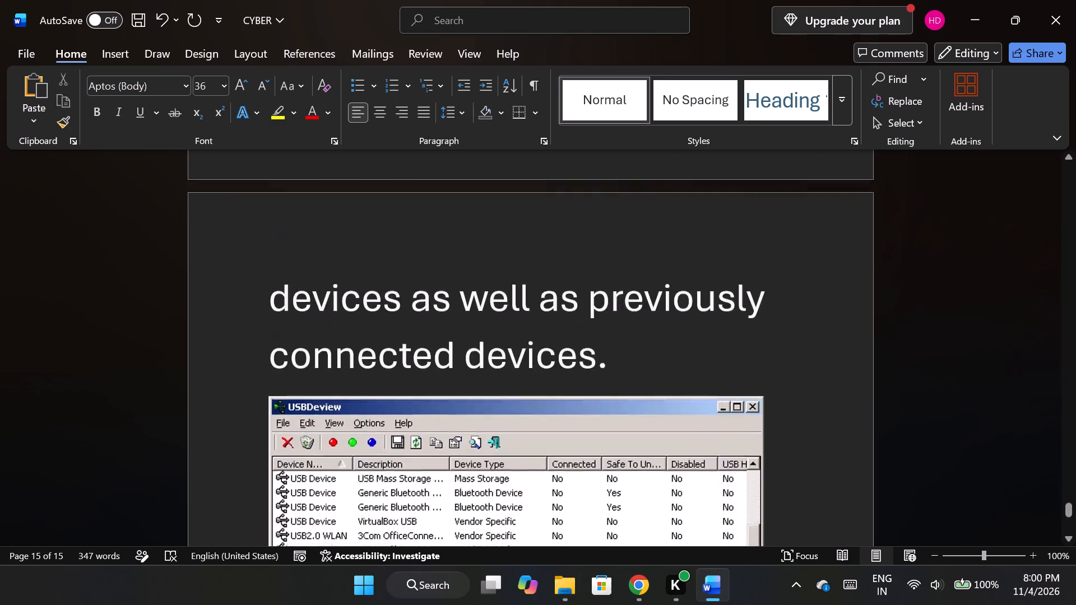
{"action": "scroll", "coordinate": [805, 431], "scroll_direction": "up", "scroll_amount": 1}
{"action": "scroll", "coordinate": [805, 431], "scroll_direction": "right", "scroll_amount": 1}
{"action": "scroll", "coordinate": [805, 431], "scroll_direction": "down", "scroll_amount": 1}
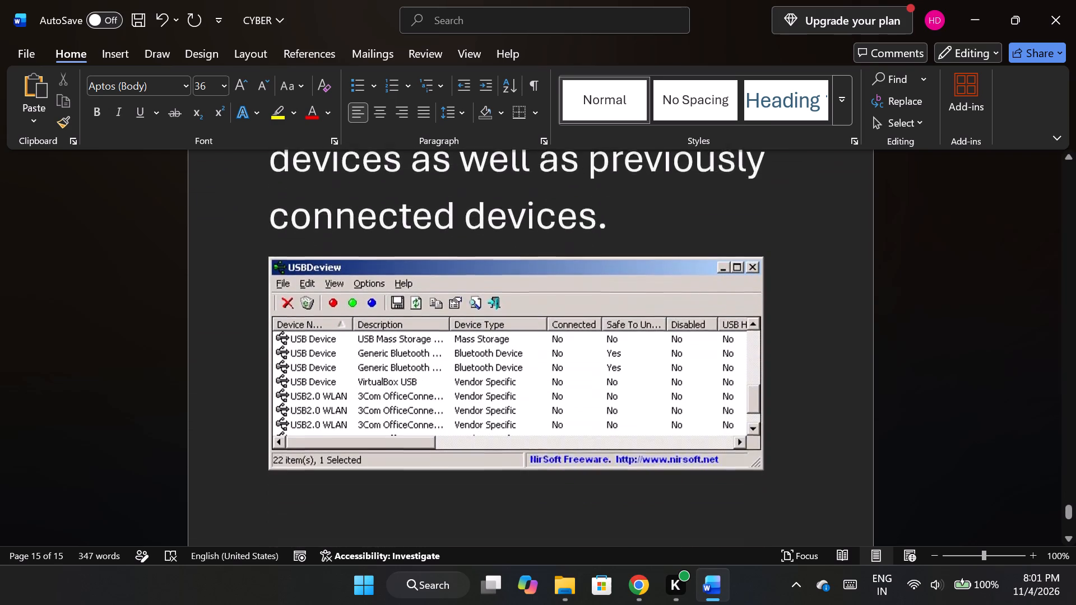
{"action": "scroll", "coordinate": [805, 431], "scroll_direction": "down", "scroll_amount": 1}
{"action": "left_click", "coordinate": [582, 367]}
{"action": "type", "text": "Q8"}
{"action": "key", "text": "period"}
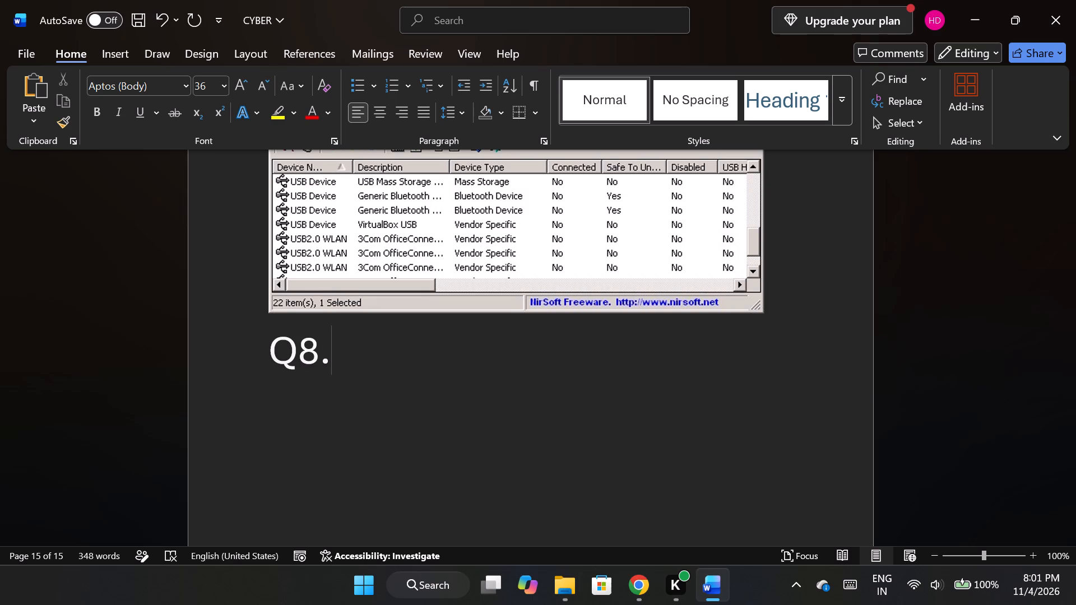
{"action": "type", "text": "Explore"}
{"action": "key", "text": "space"}
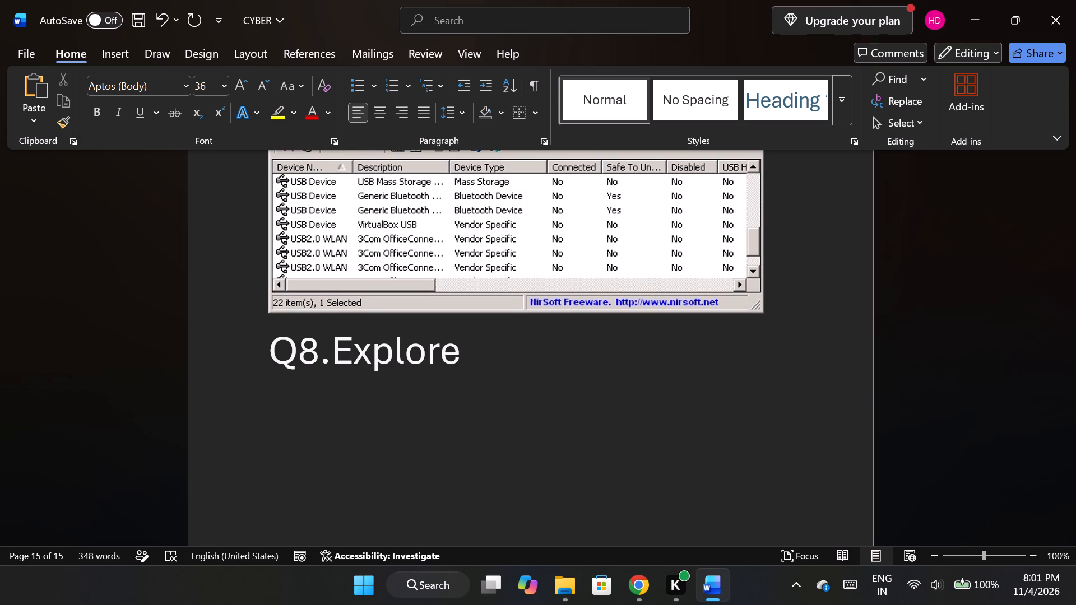
{"action": "type", "text": "the"}
{"action": "key", "text": "space"}
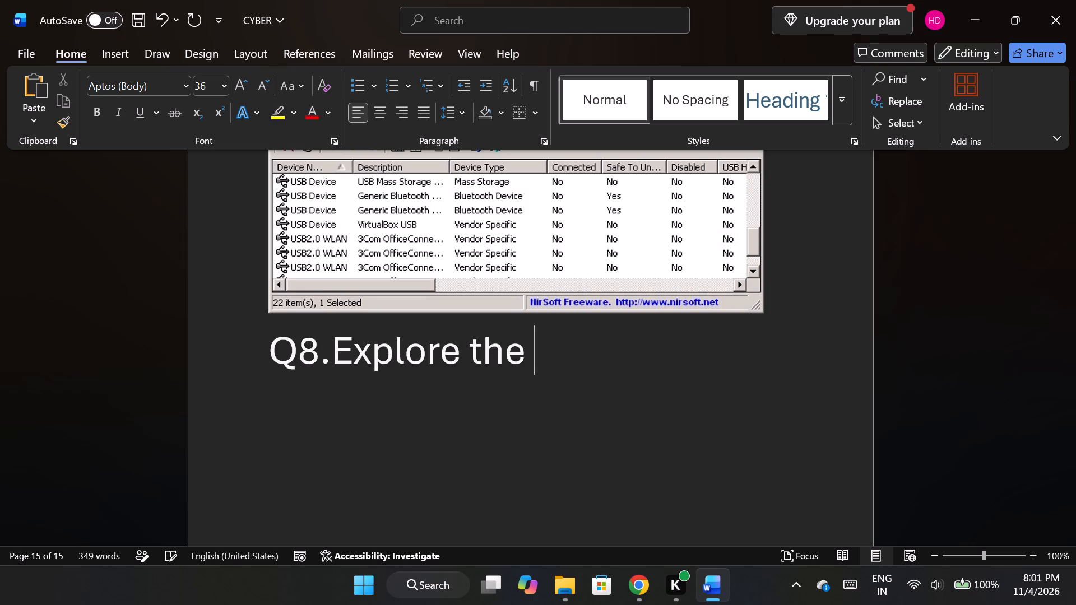
{"action": "type", "text": "following the"}
{"action": "key", "text": "BackSpace"}
{"action": "type", "text": "reee"}
{"action": "key", "text": "BackSpace"}
{"action": "key", "text": "space"}
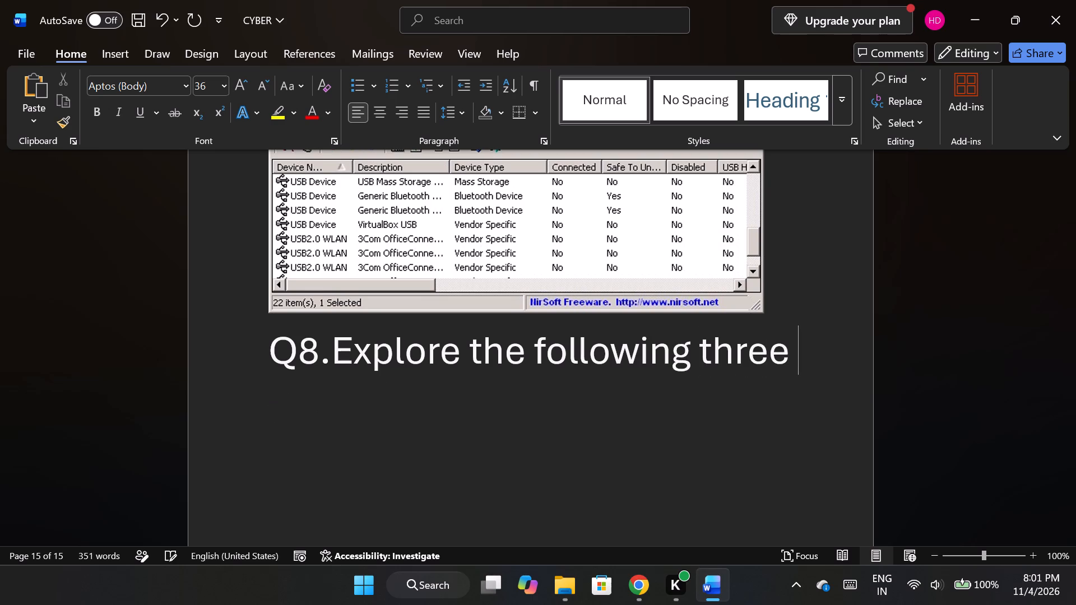
Complete the Q8 sentence with "government backed portals for various purposes:" and start a new line below it.
{"action": "type", "text": "government"}
{"action": "key", "text": "space"}
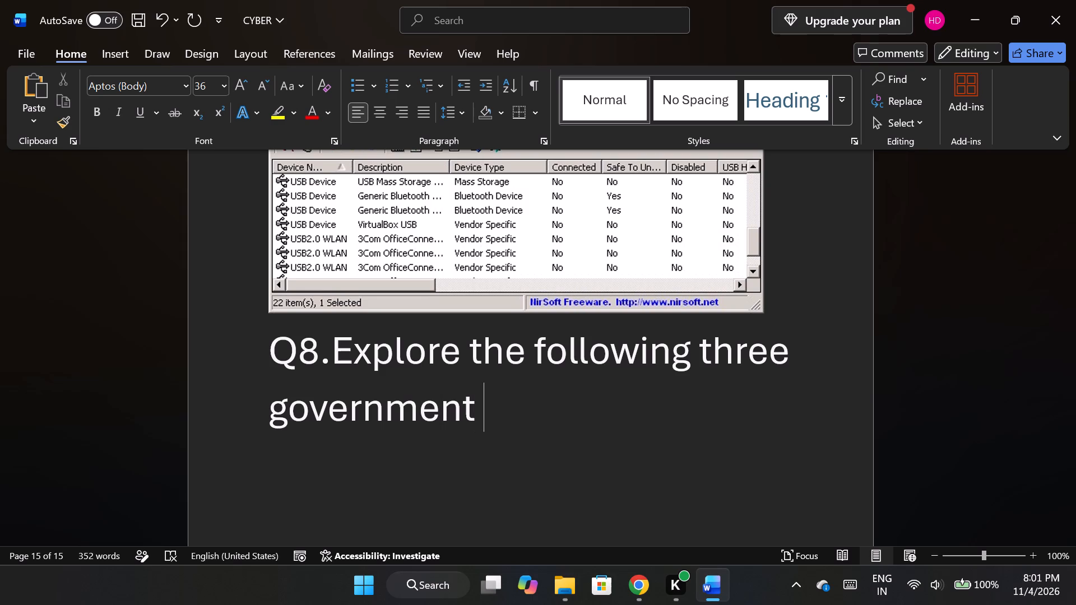
{"action": "type", "text": "backed"}
{"action": "key", "text": "space"}
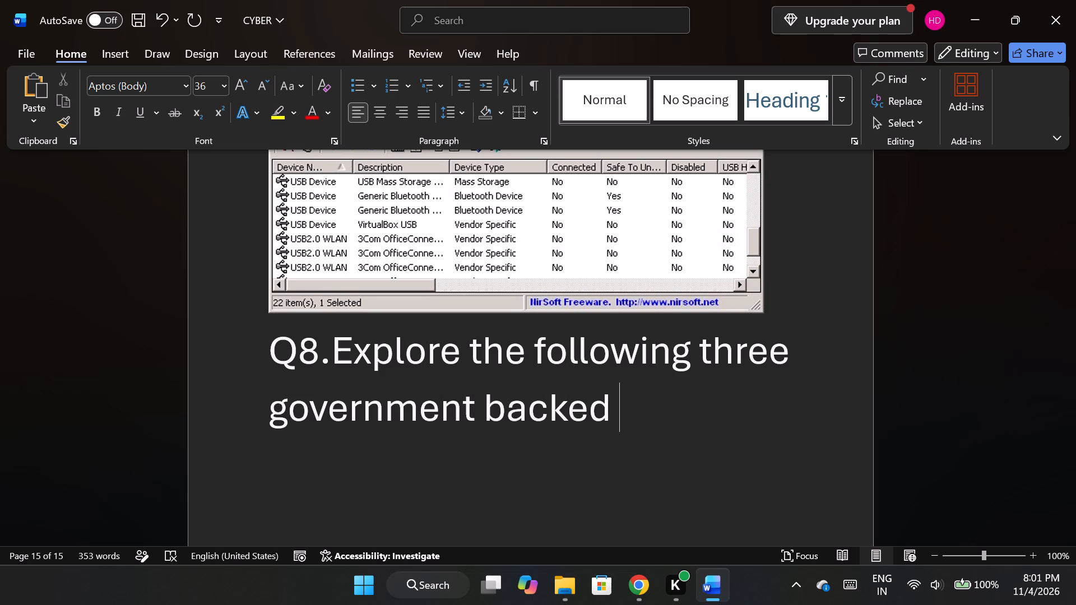
{"action": "type", "text": "po"}
{"action": "type", "text": "rtals"}
{"action": "key", "text": "space"}
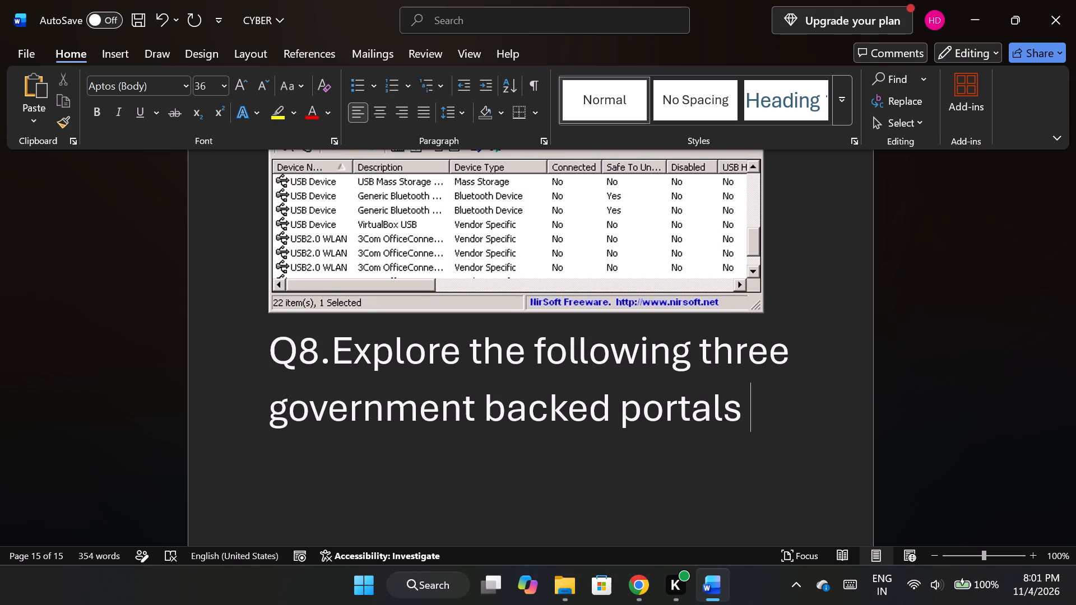
{"action": "type", "text": "for vai"}
{"action": "key", "text": "BackSpace"}
{"action": "type", "text": "rious"}
{"action": "key", "text": "space"}
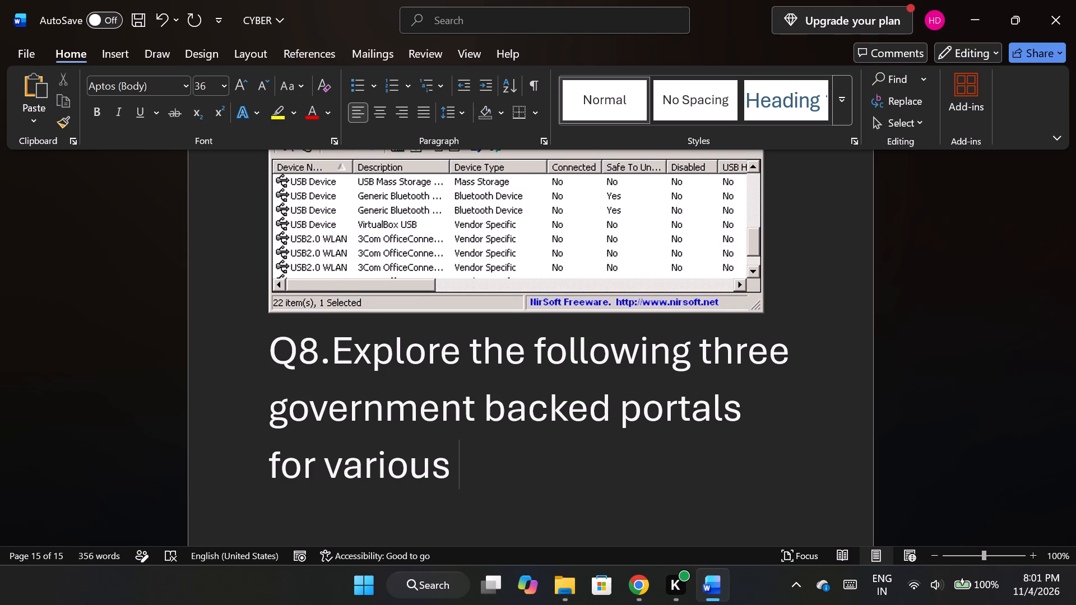
{"action": "key", "text": "p"}
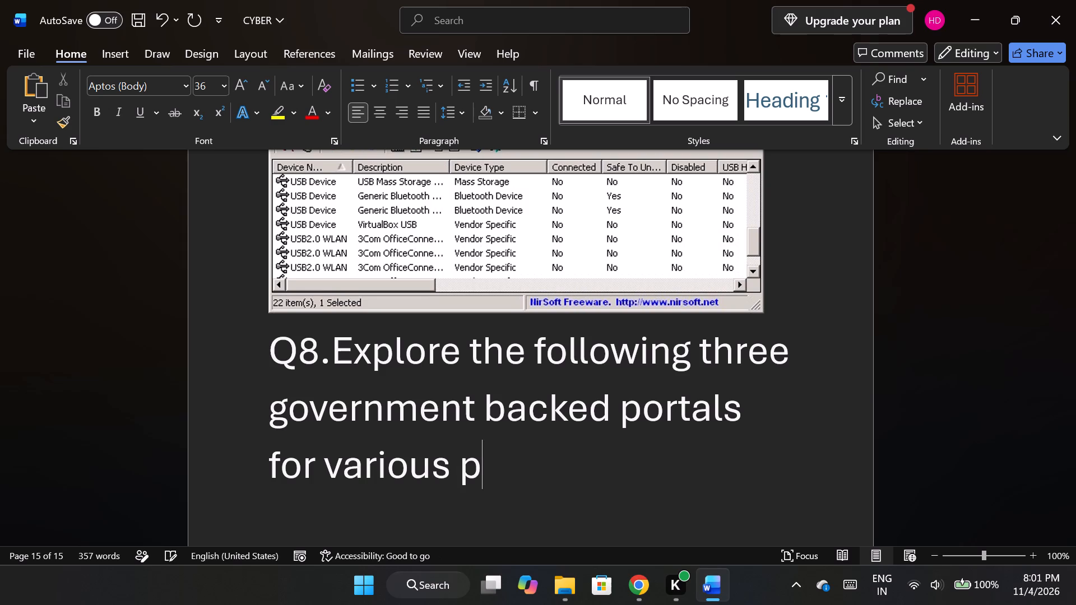
{"action": "type", "text": "urposes"}
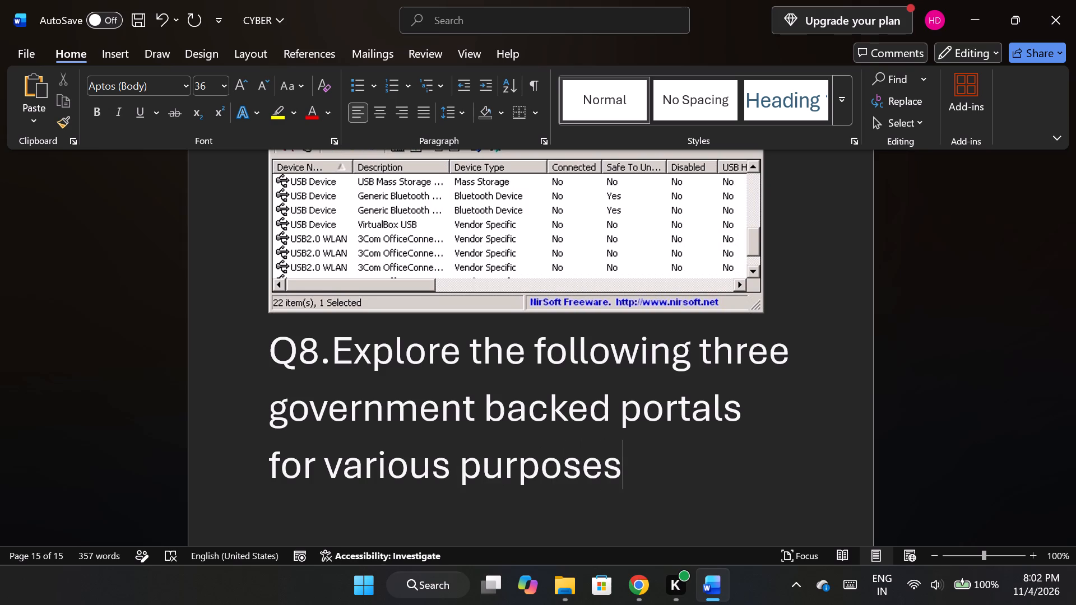
{"action": "key", "text": "shift+colon"}
{"action": "key", "text": "Return"}
{"action": "type", "text": "a"}
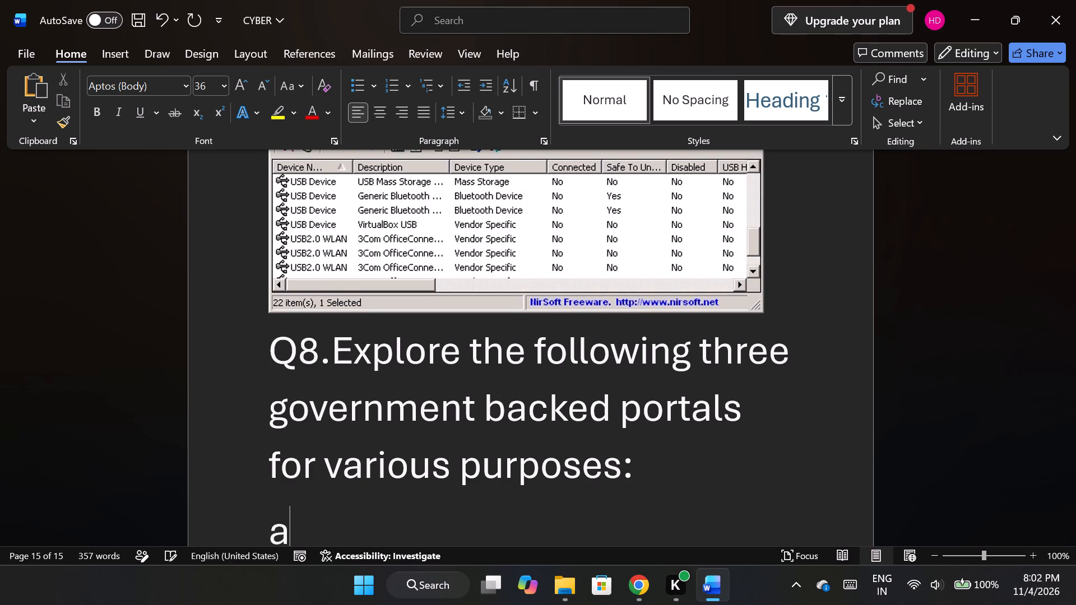
{"action": "key", "text": "space"}
{"action": "key", "text": "BackSpace"}
{"action": "key", "text": "BackSpace"}
{"action": "type", "text": "a"}
{"action": "key", "text": "space"}
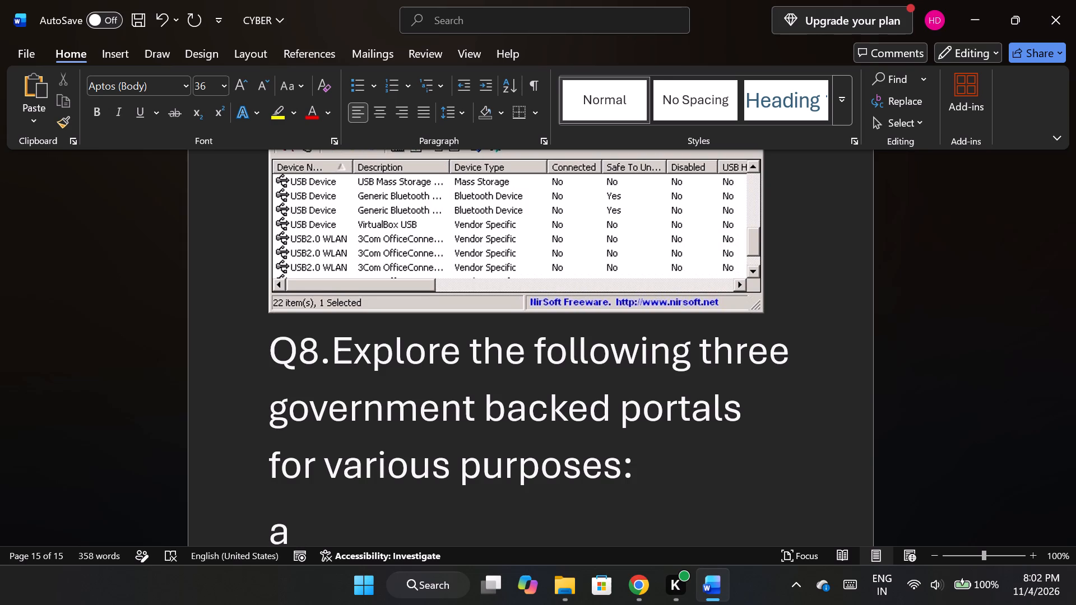
{"action": "scroll", "coordinate": [760, 337], "scroll_direction": "down", "scroll_amount": 3}
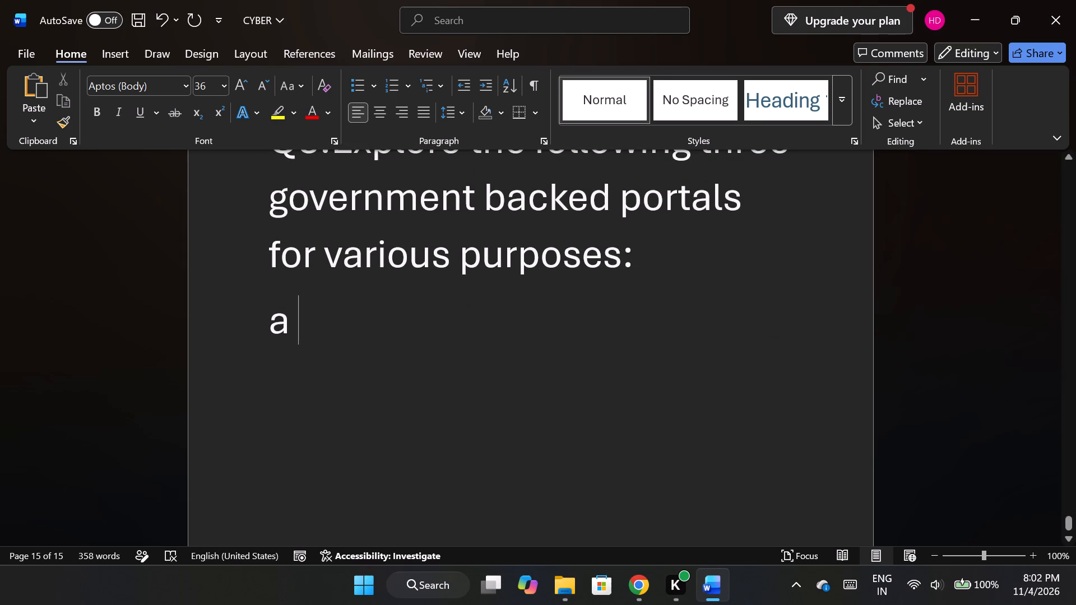
{"action": "left_click", "coordinate": [457, 323]}
{"action": "key", "text": "g"}
{"action": "key", "text": "BackSpace"}
{"action": "type", "text": "https"}
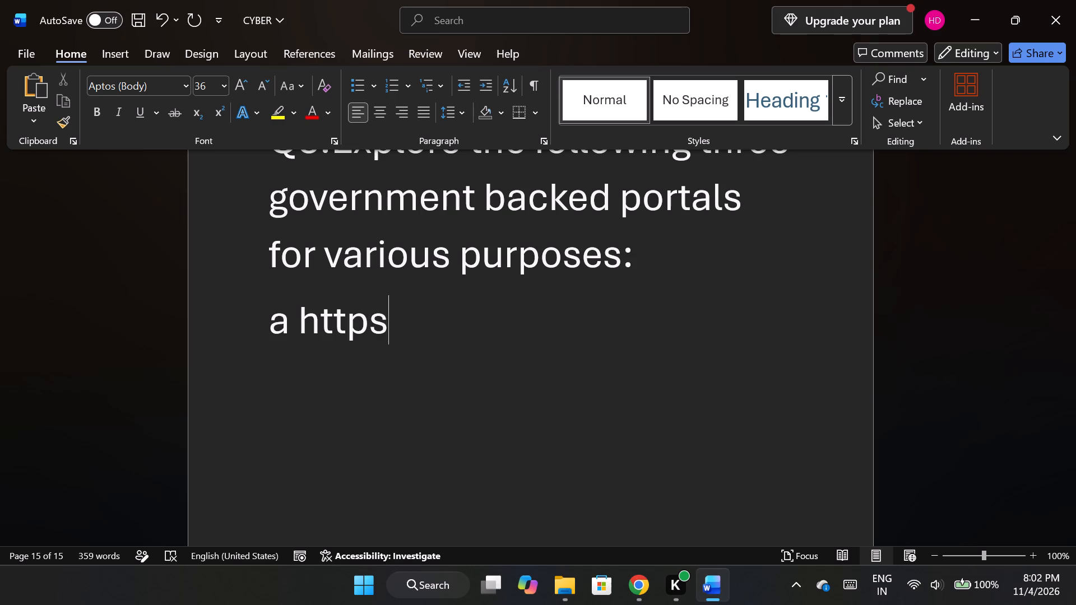
{"action": "type", "text": "://"}
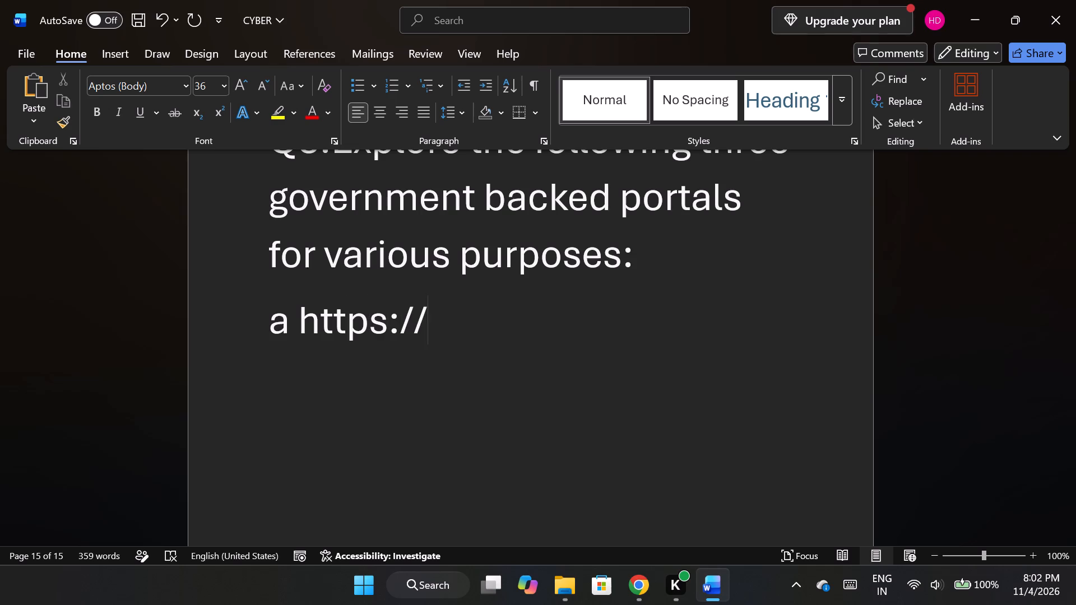
{"action": "type", "text": "cyber"}
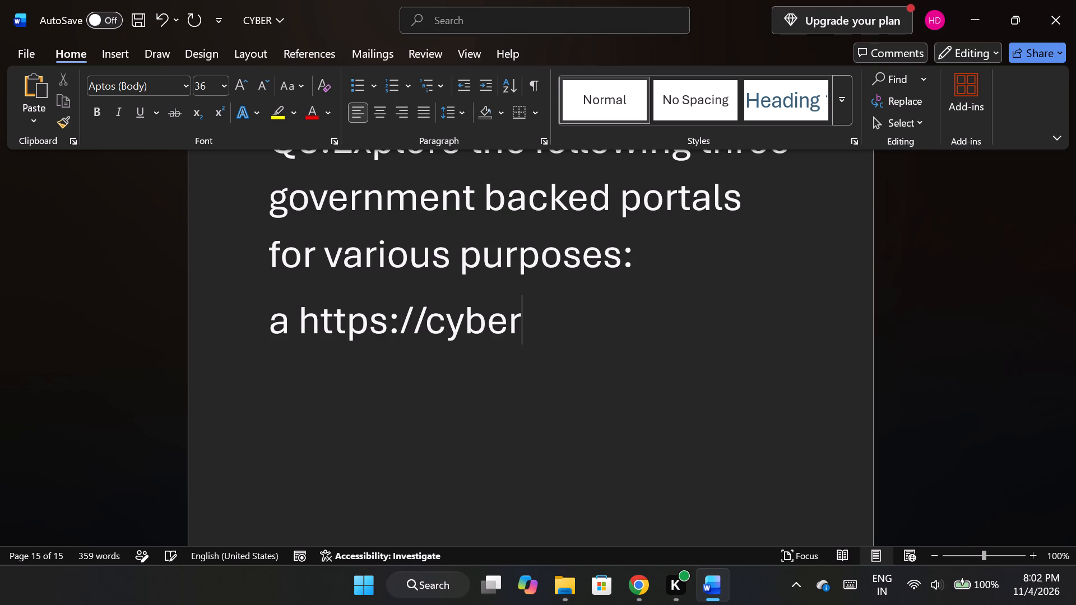
{"action": "type", "text": "crime"}
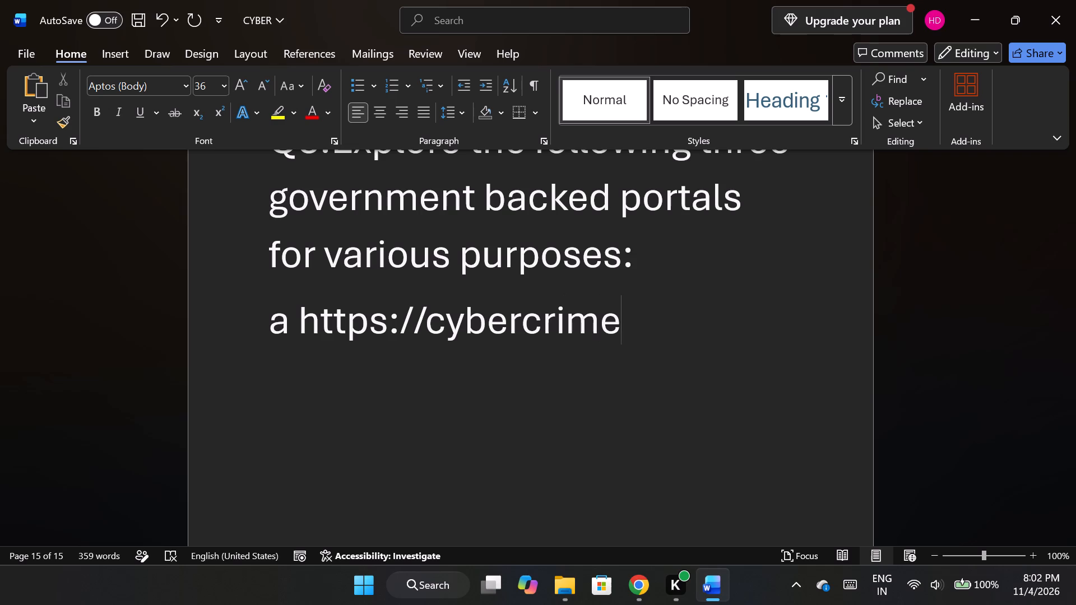
{"action": "type", "text": ".gov.in"}
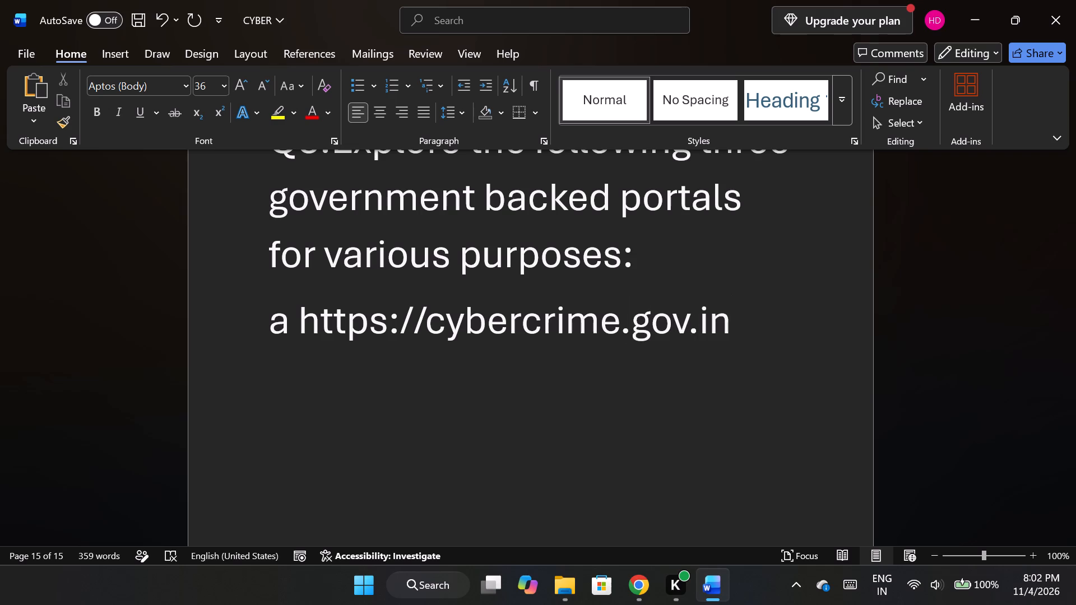
Complete item a after the cybercrime.gov.in address with the description "- for reporting cybercrime.".
{"action": "key", "text": "space"}
{"action": "type", "text": "-"}
{"action": "key", "text": "space"}
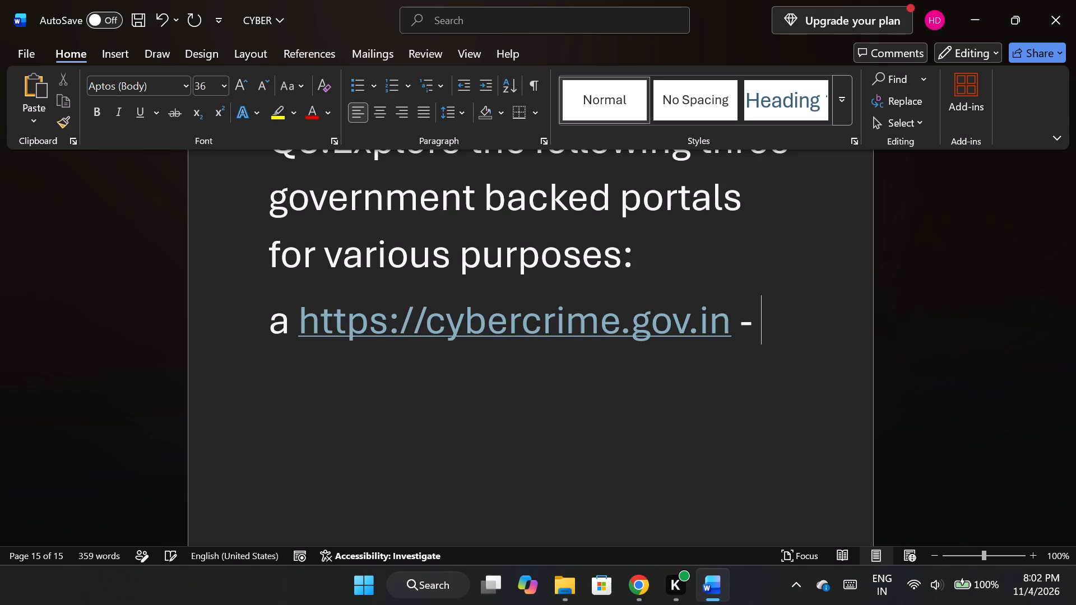
{"action": "type", "text": "for"}
{"action": "key", "text": "space"}
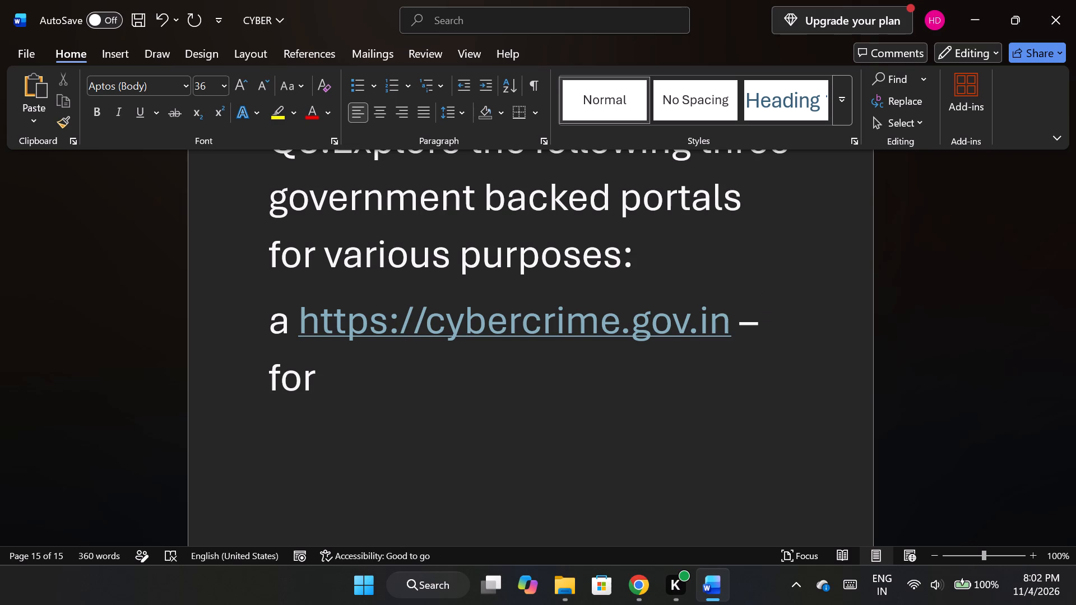
{"action": "type", "text": "repor"}
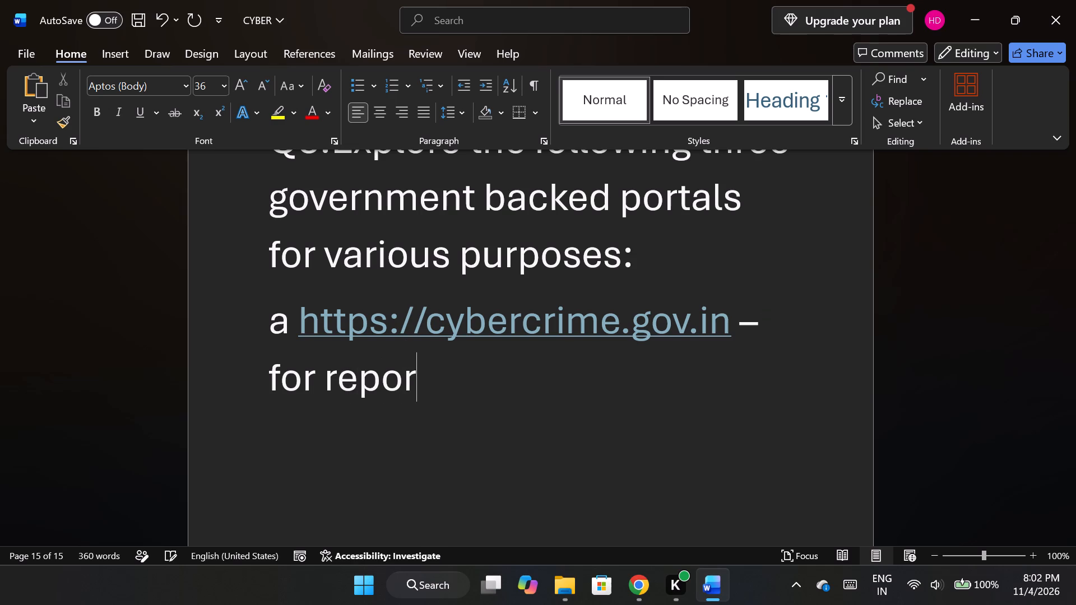
{"action": "type", "text": "ting"}
{"action": "key", "text": "space"}
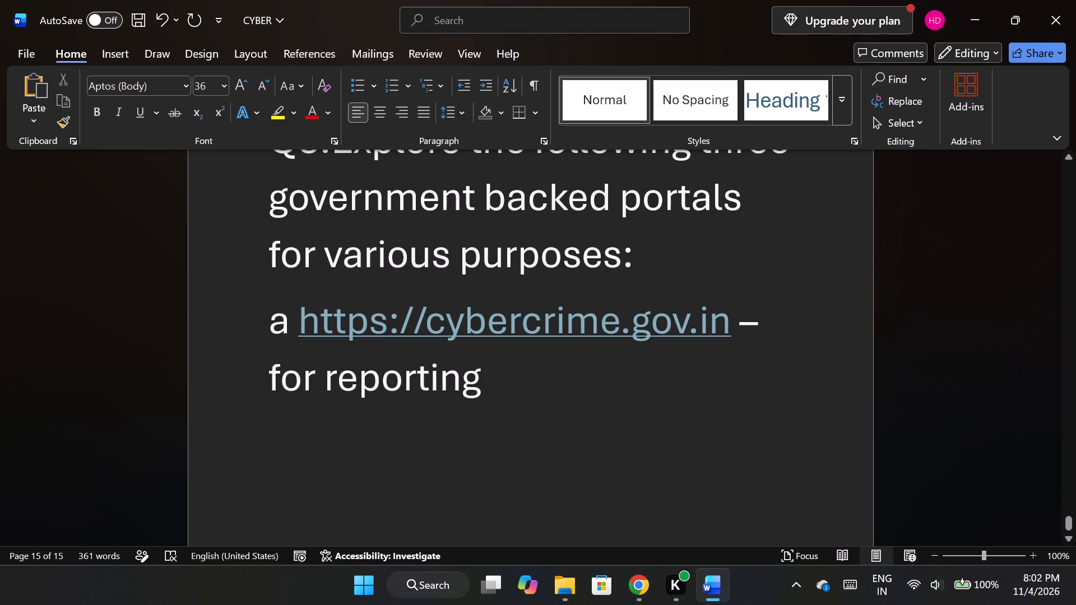
{"action": "type", "text": "cybercrime"}
{"action": "key", "text": "period"}
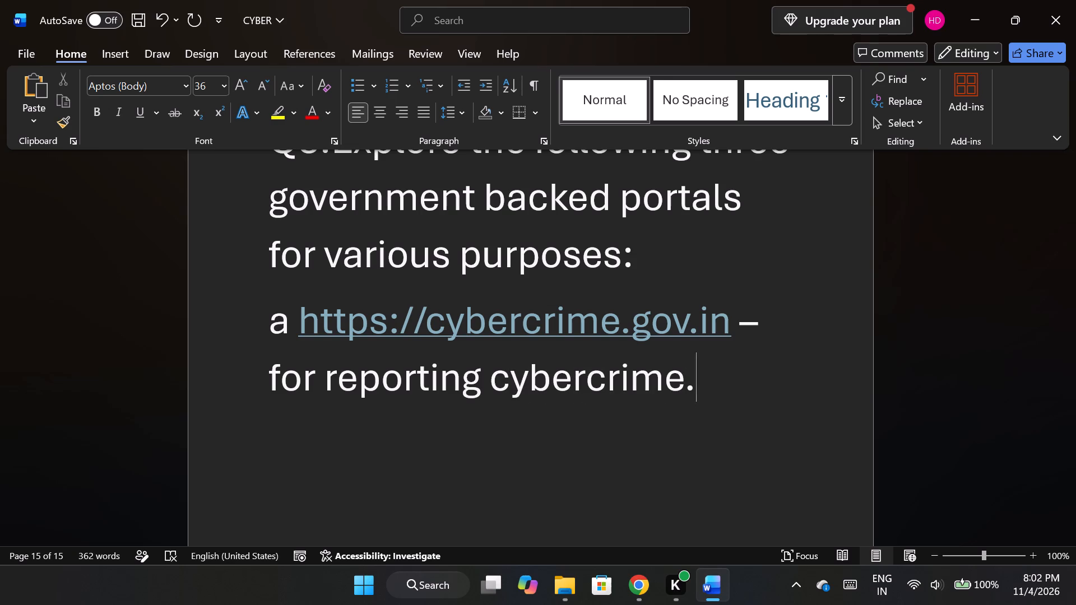
{"action": "key", "text": "Return"}
{"action": "type", "text": "b"}
{"action": "key", "text": "space"}
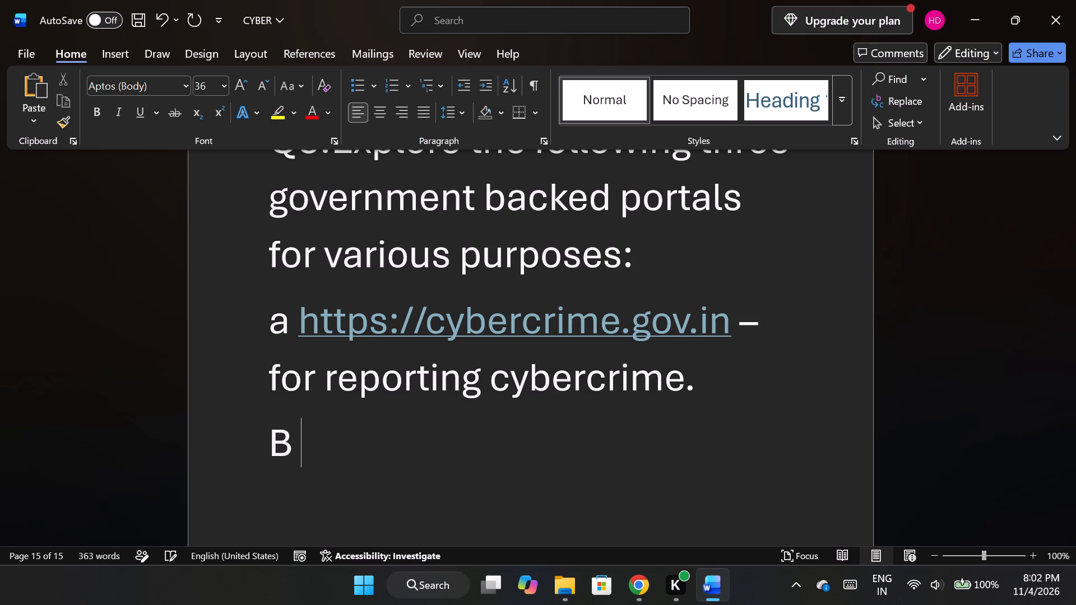
{"action": "key", "text": "BackSpace"}
{"action": "key", "text": "BackSpace"}
{"action": "type", "text": "b"}
{"action": "key", "text": "space"}
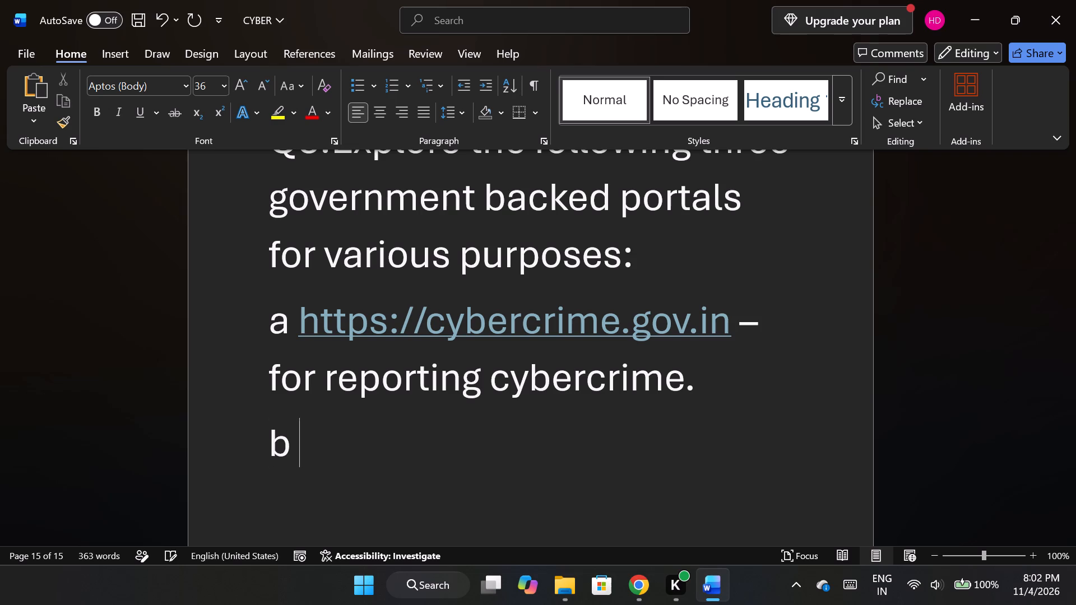
{"action": "type", "text": "htt"}
{"action": "type", "text": "ps"}
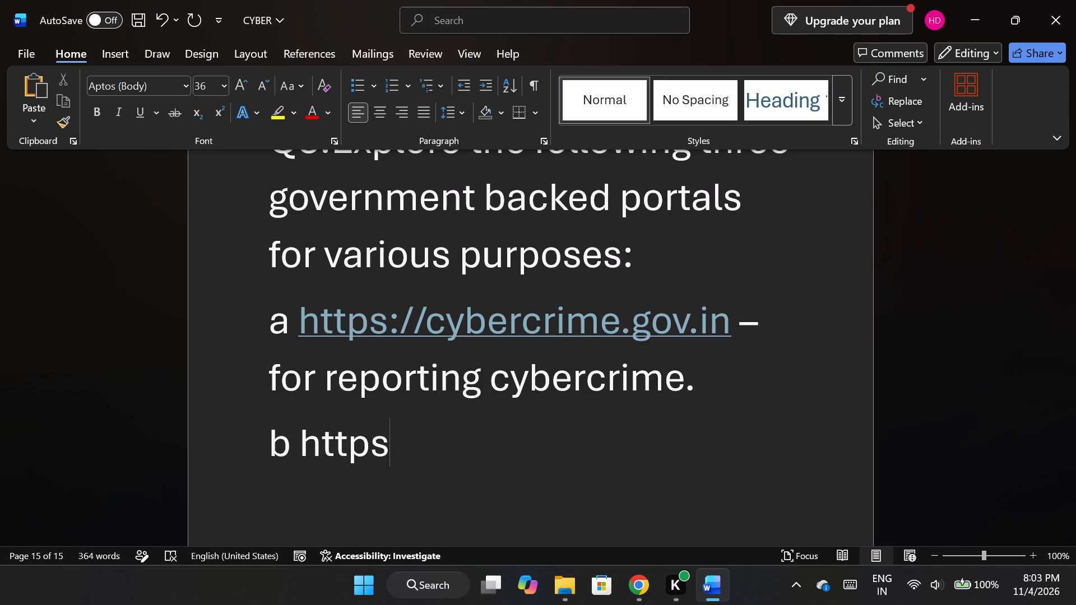
{"action": "key", "text": "shift+colon"}
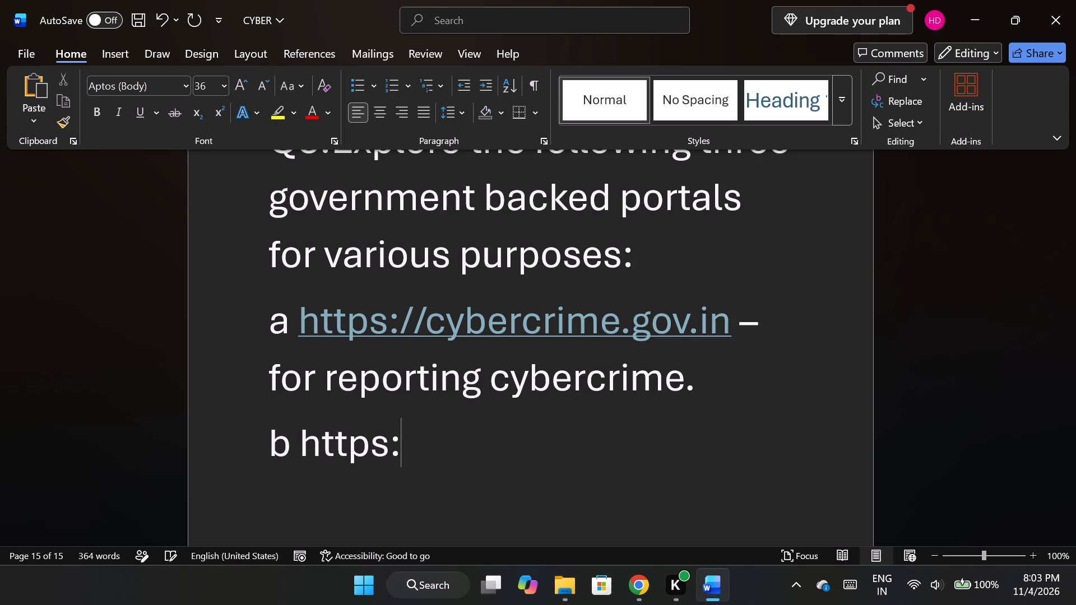
{"action": "type", "text": "//"}
{"action": "type", "text": "stopncii"}
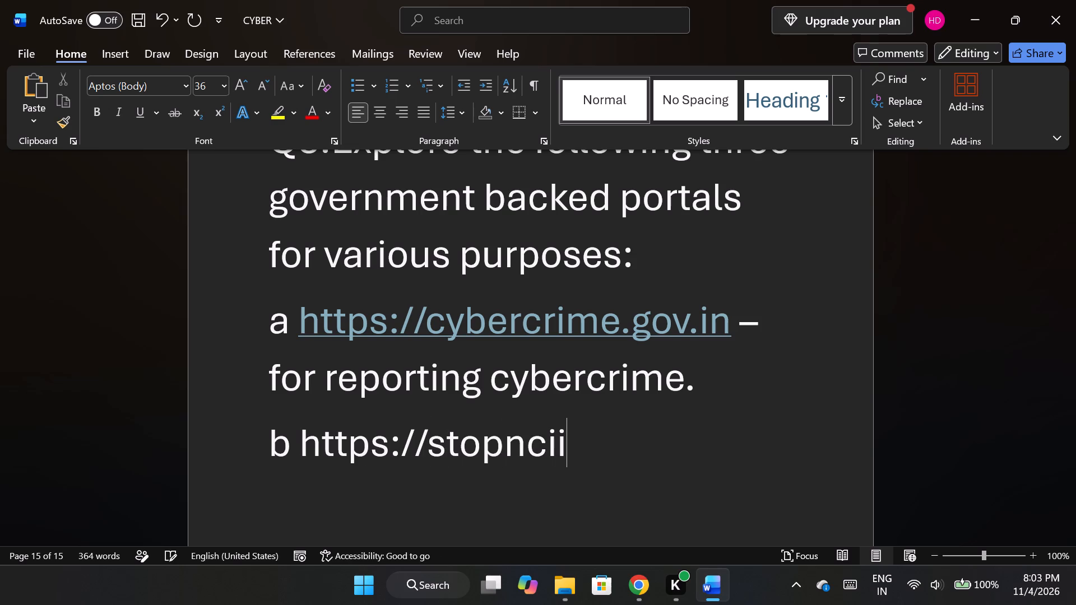
{"action": "type", "text": ".org"}
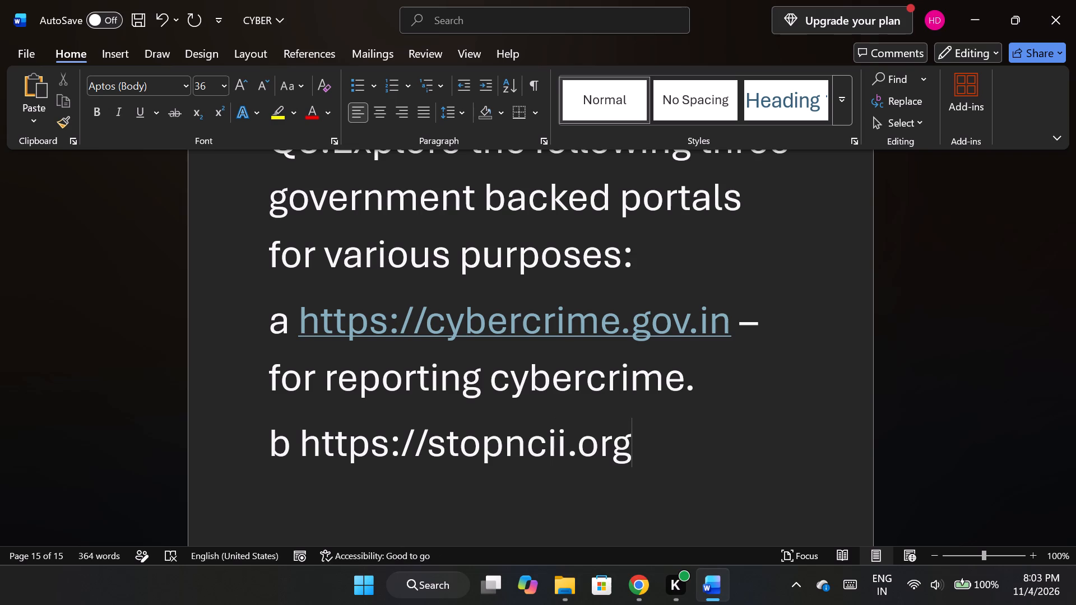
{"action": "key", "text": "slash"}
Complete item b after the stopncii.org address with the description "- if someone is threatning to share intimate images.".
{"action": "key", "text": "space"}
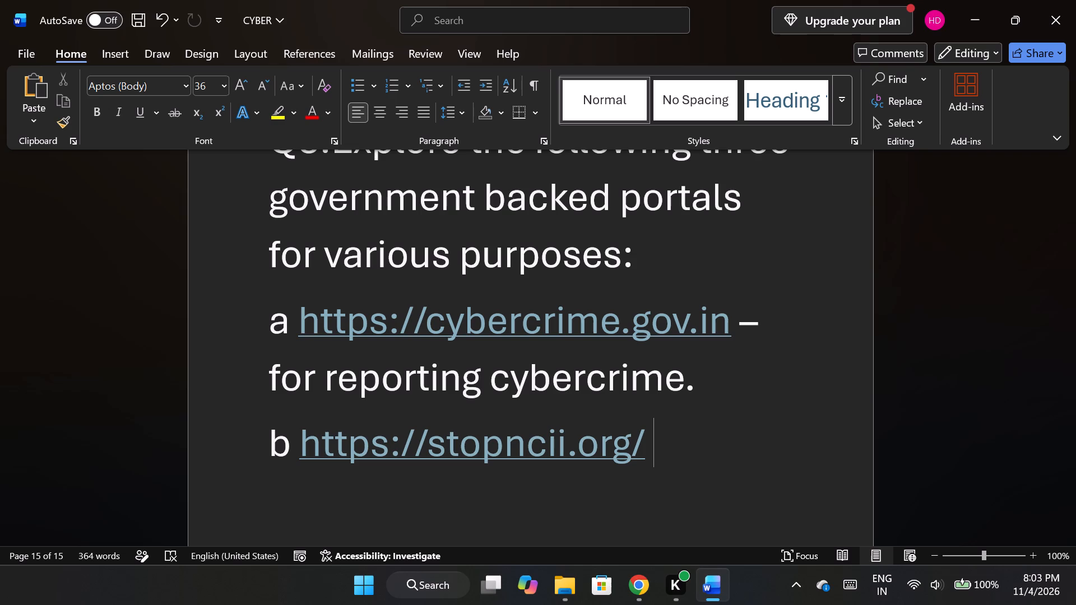
{"action": "type", "text": "-"}
{"action": "key", "text": "space"}
{"action": "type", "text": "if"}
{"action": "key", "text": "space"}
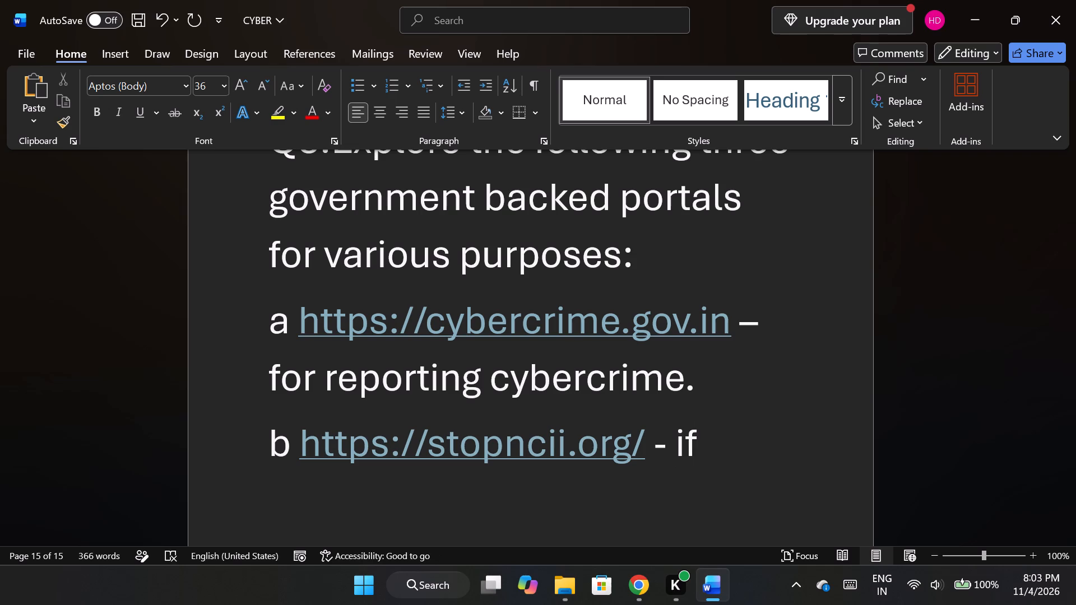
{"action": "type", "text": "someone"}
{"action": "key", "text": "space"}
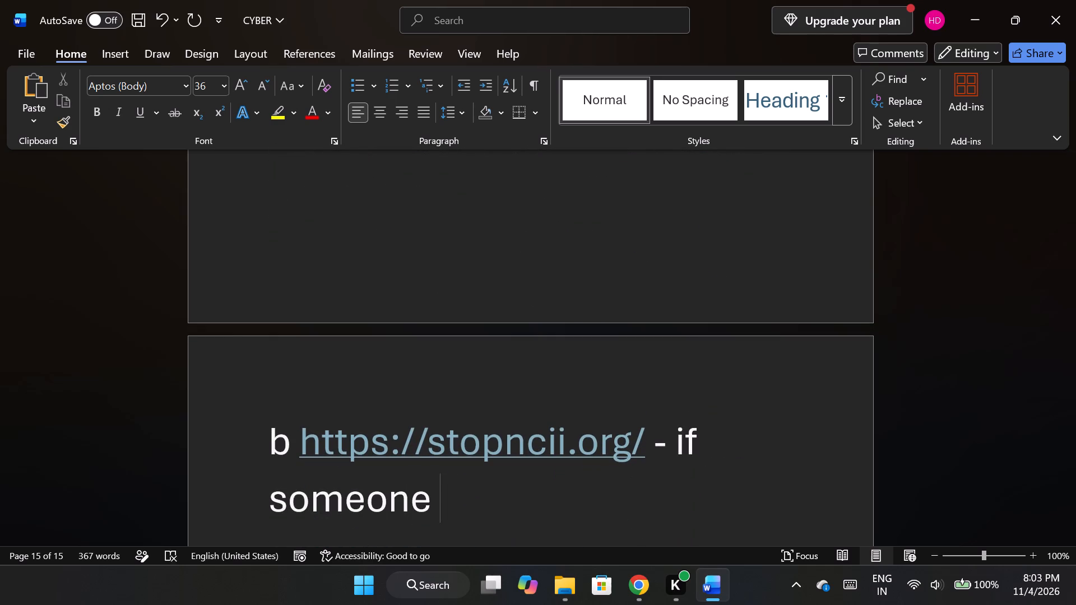
{"action": "type", "text": "is threatning"}
{"action": "key", "text": "space"}
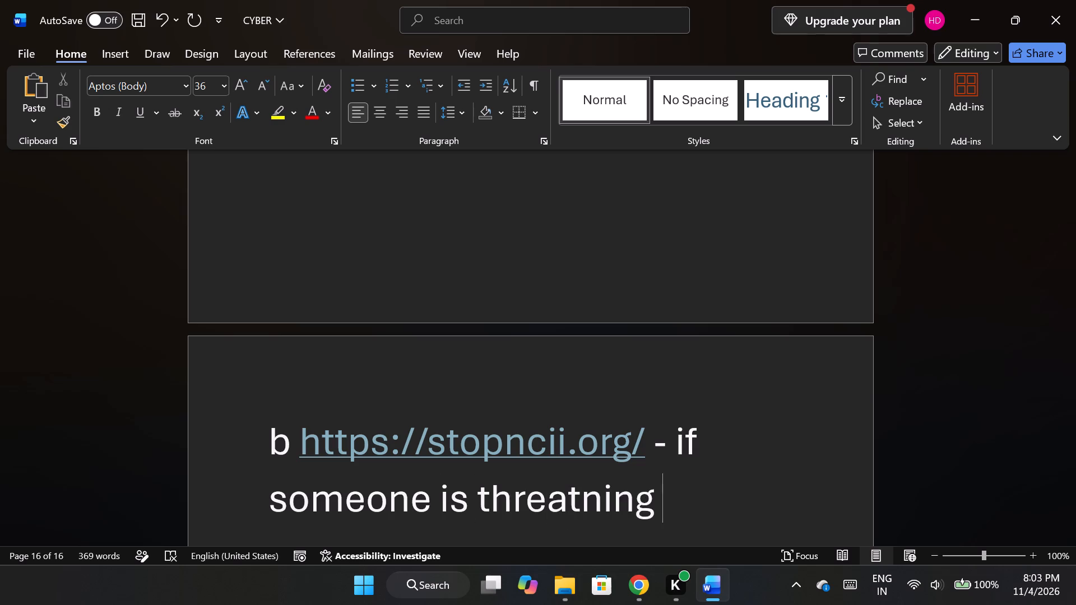
{"action": "type", "text": "to share"}
{"action": "key", "text": "space"}
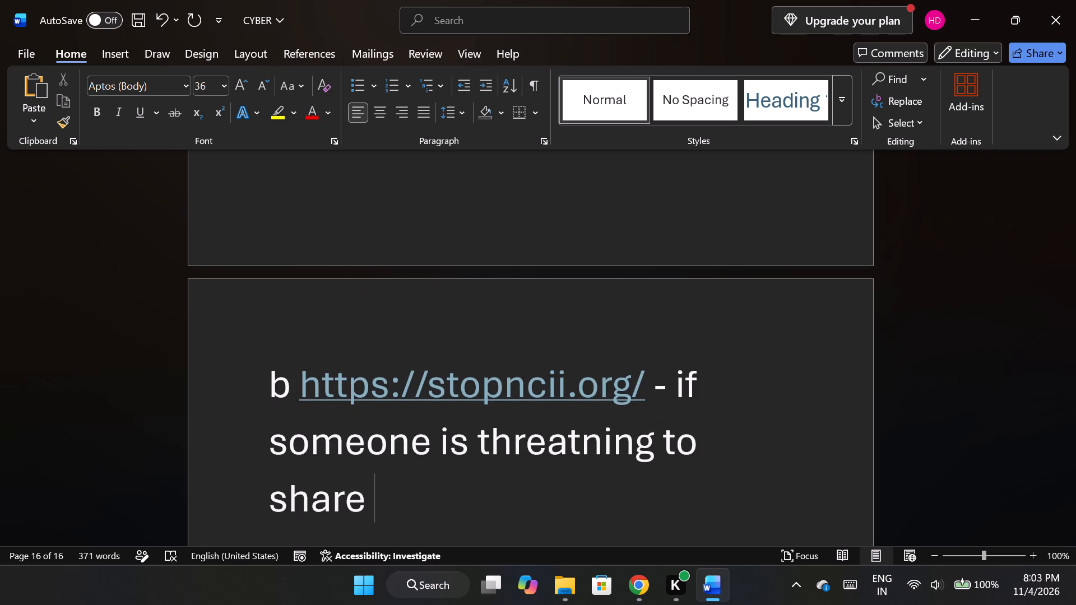
{"action": "type", "text": "intimate"}
{"action": "key", "text": "space"}
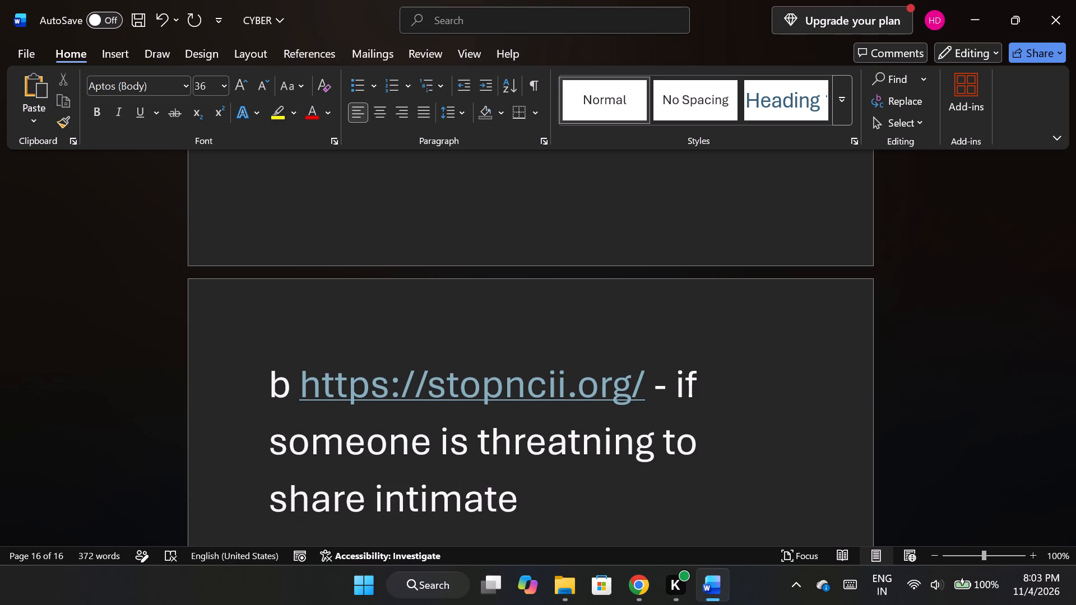
{"action": "type", "text": "images"}
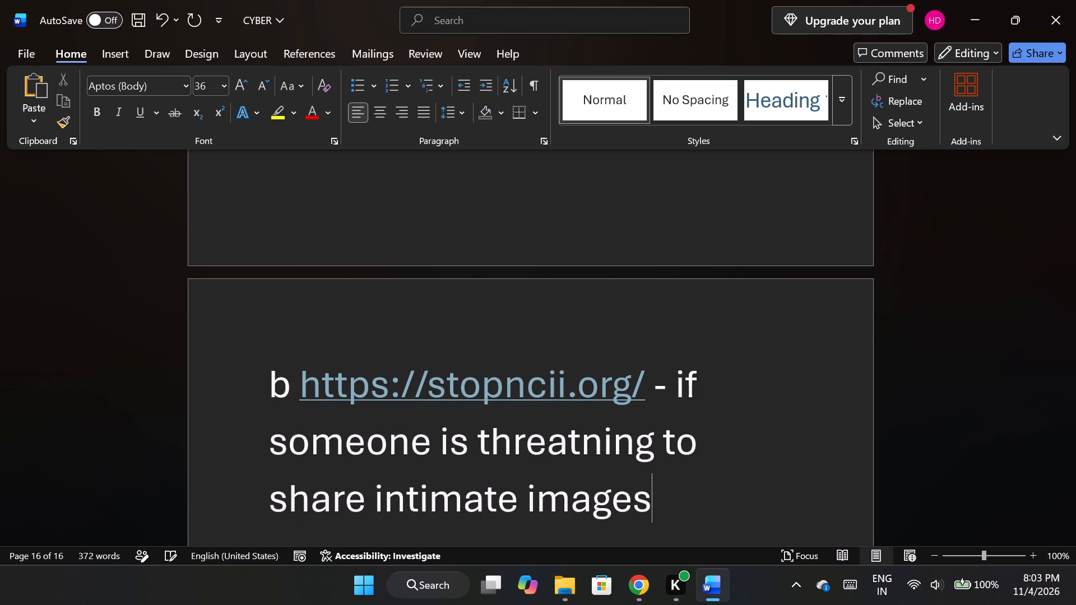
{"action": "key", "text": "period"}
{"action": "key", "text": "Return"}
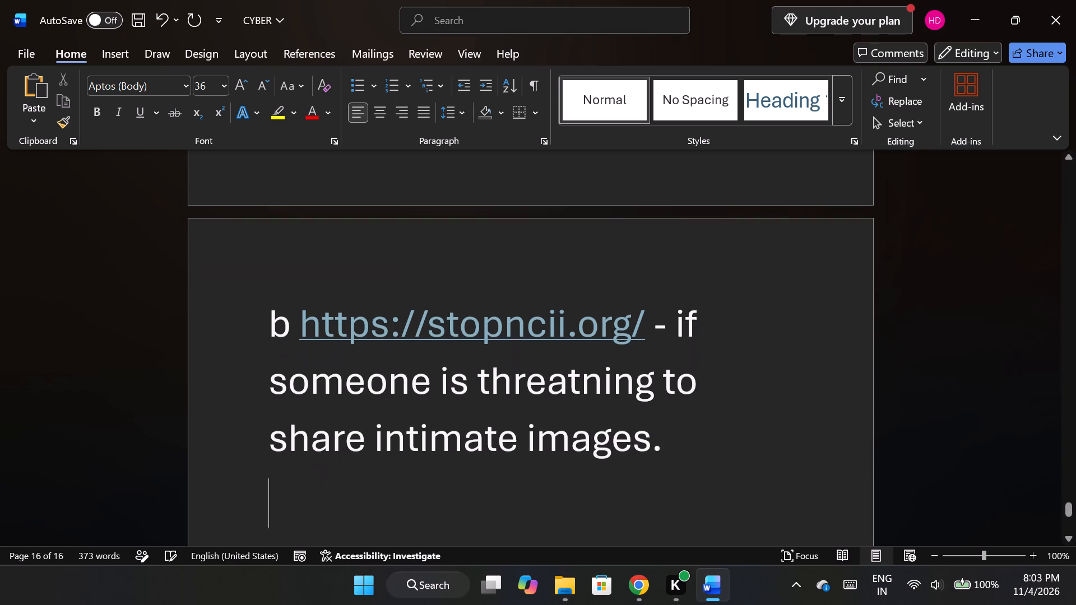
{"action": "type", "text": "c"}
{"action": "key", "text": "space"}
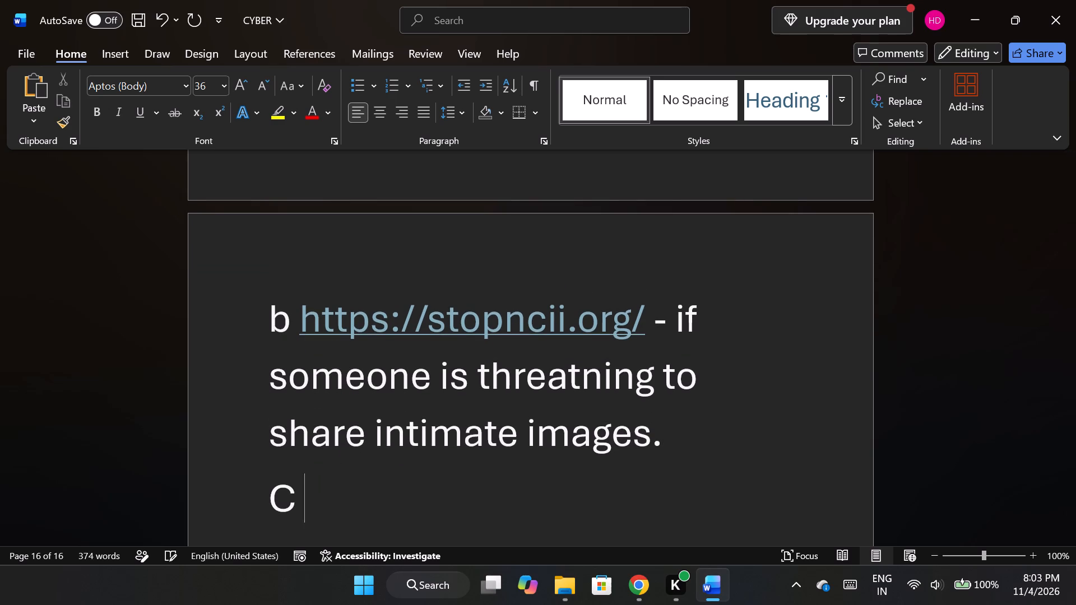
{"action": "key", "text": "BackSpace"}
{"action": "key", "text": "BackSpace"}
{"action": "type", "text": "c"}
{"action": "key", "text": "space"}
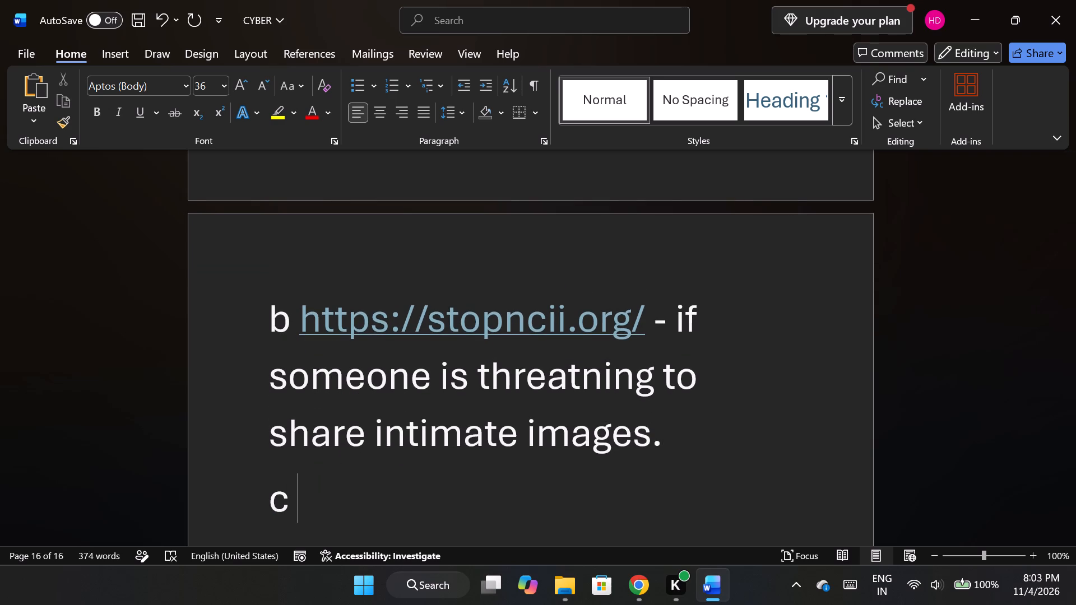
{"action": "type", "text": "https"}
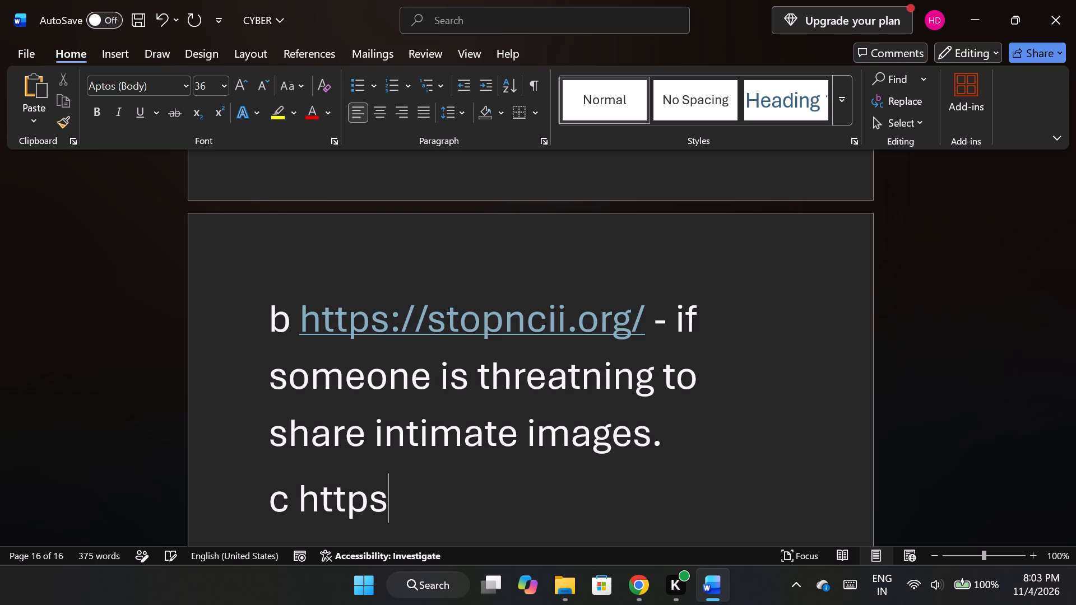
{"action": "type", "text": "://"}
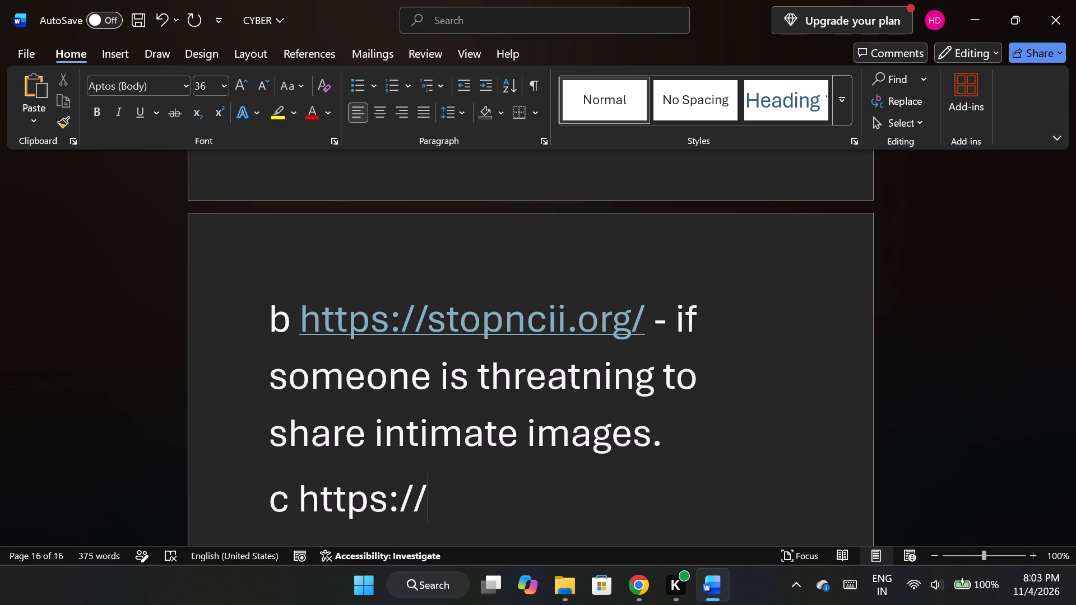
{"action": "type", "text": "sancharsaathi"}
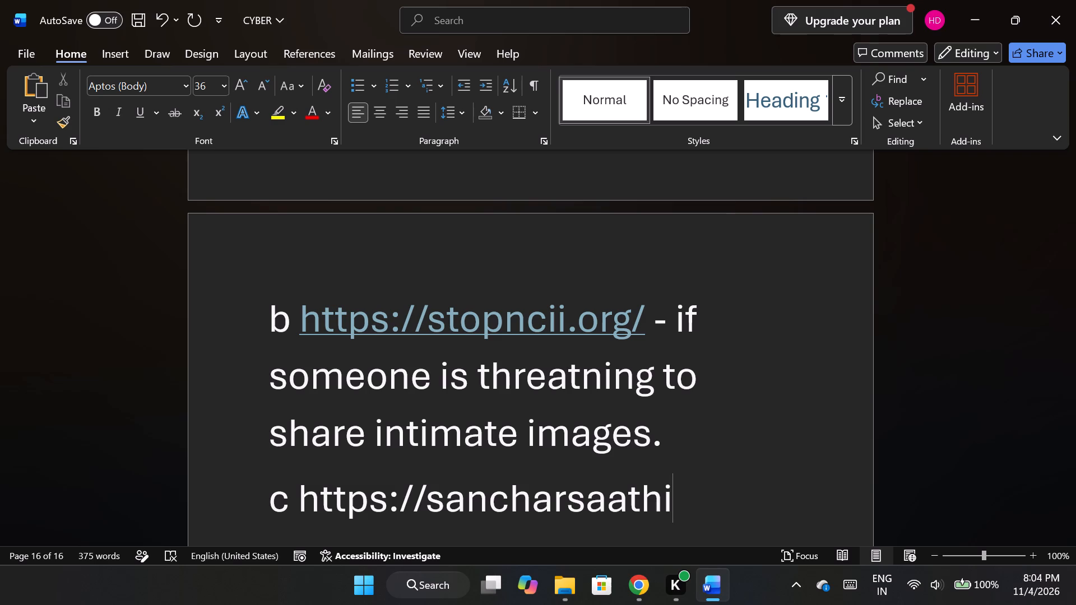
{"action": "type", "text": ".gov.in"}
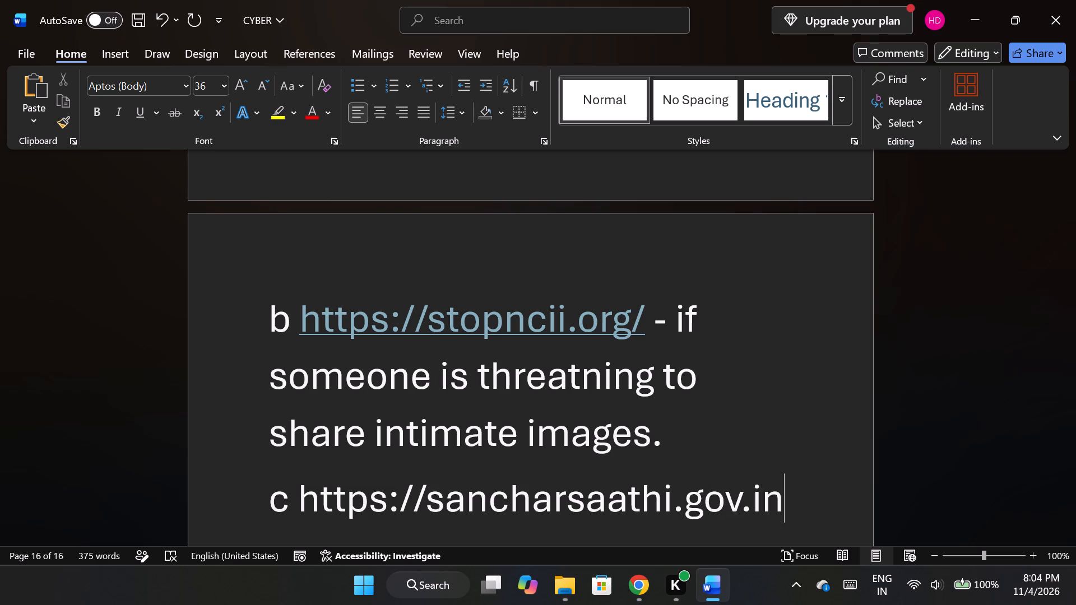
{"action": "key", "text": "slash"}
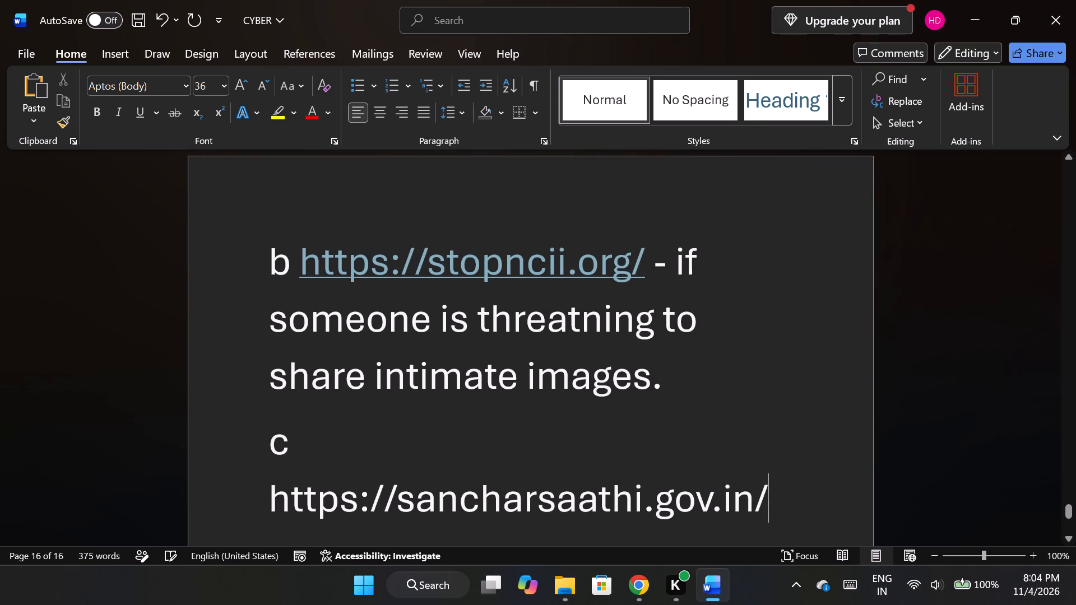
Add the description "- Block your lost/stolen mobile handset" after the sancharsaathi.gov.in address in item c.
{"action": "key", "text": "space"}
{"action": "type", "text": "-"}
{"action": "key", "text": "space"}
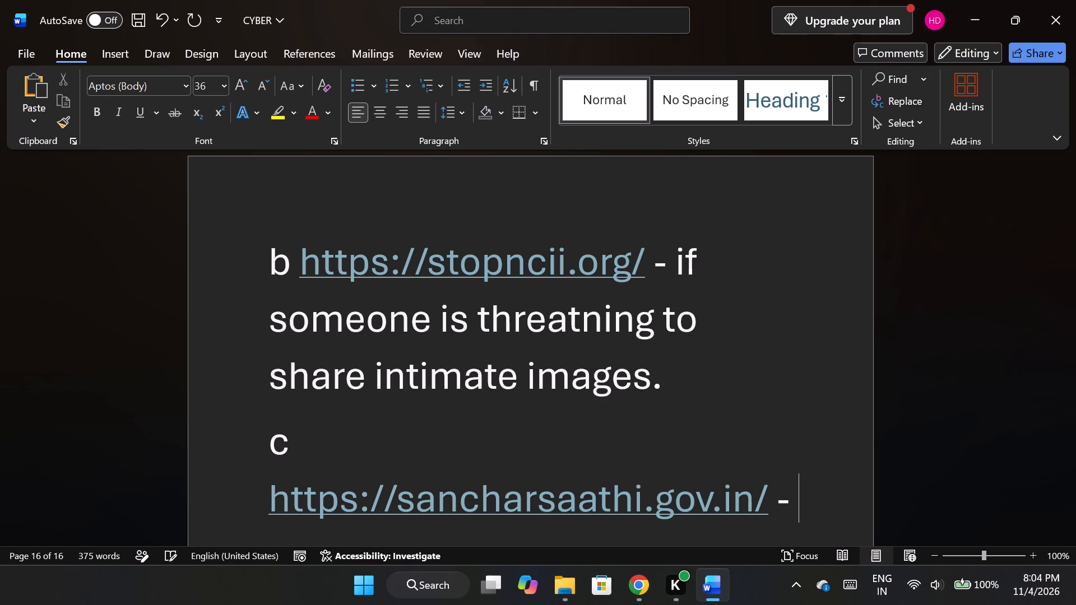
{"action": "type", "text": "Block"}
{"action": "key", "text": "space"}
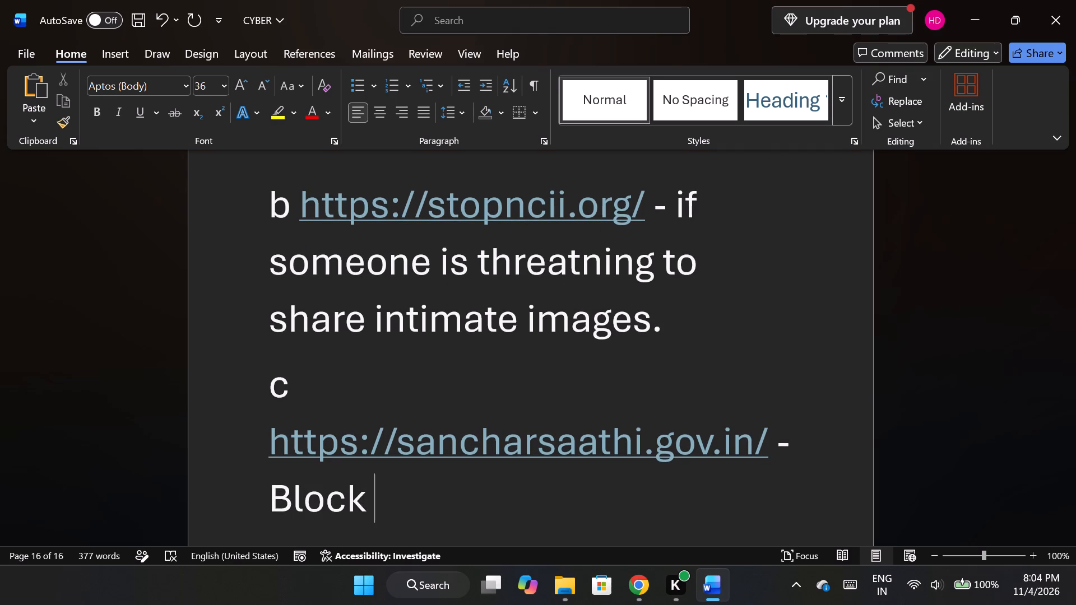
{"action": "type", "text": "your lost"}
{"action": "type", "text": "/stolen"}
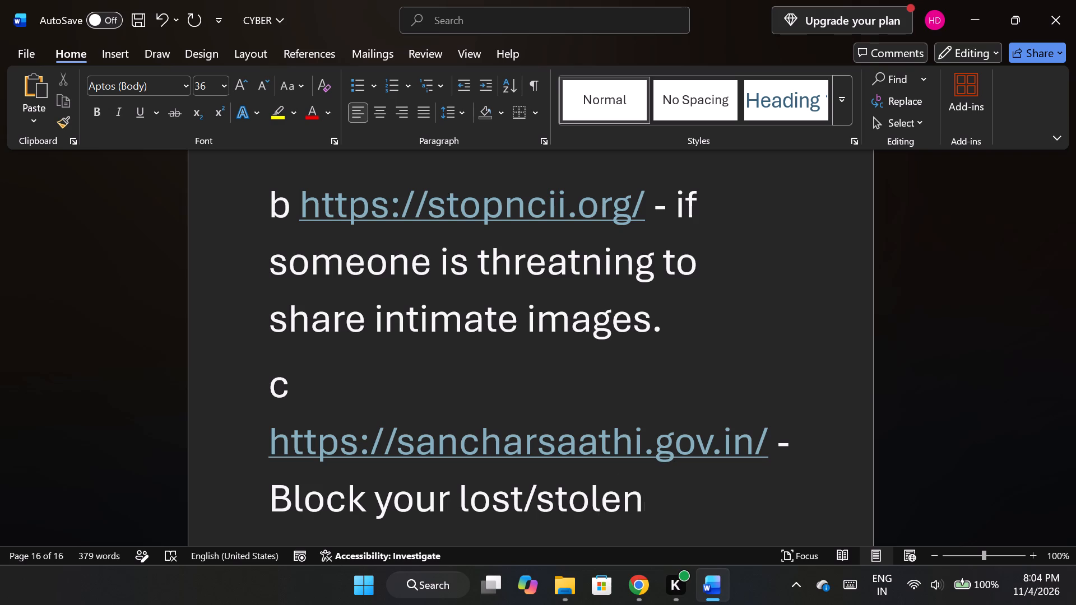
{"action": "key", "text": "space"}
{"action": "type", "text": "mobile han"}
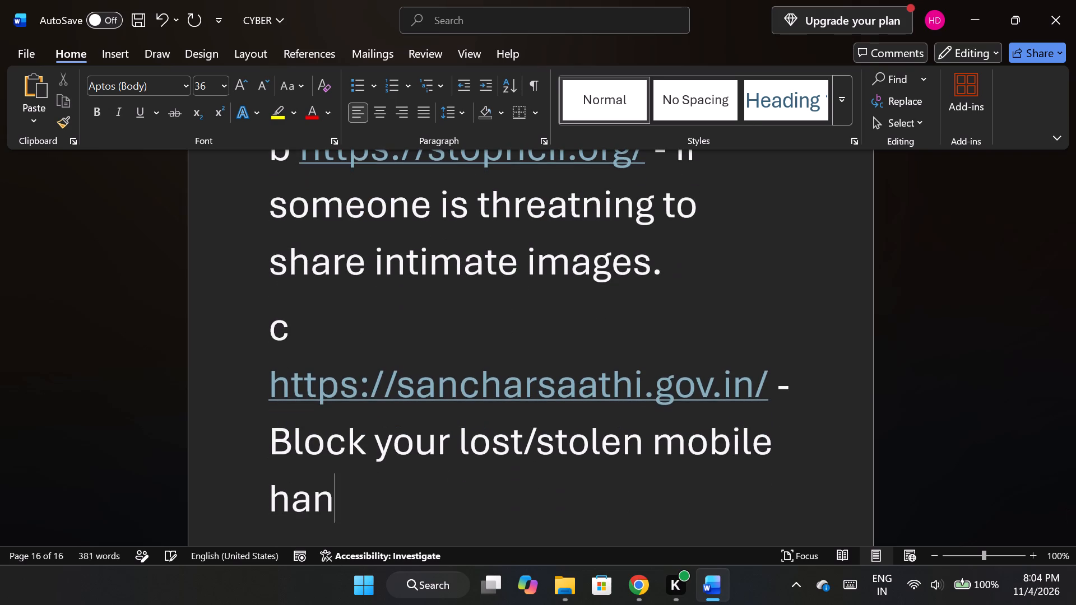
{"action": "type", "text": "dset"}
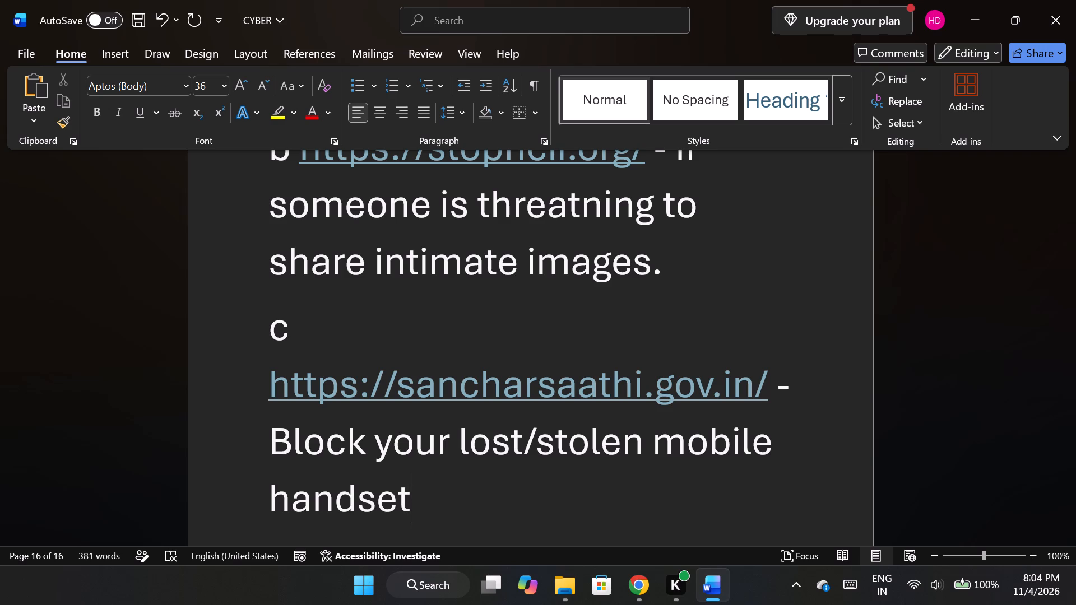
Extend item c's description after "handset" with ",know mobile connections in your name".
{"action": "type", "text": ",know"}
{"action": "key", "text": "space"}
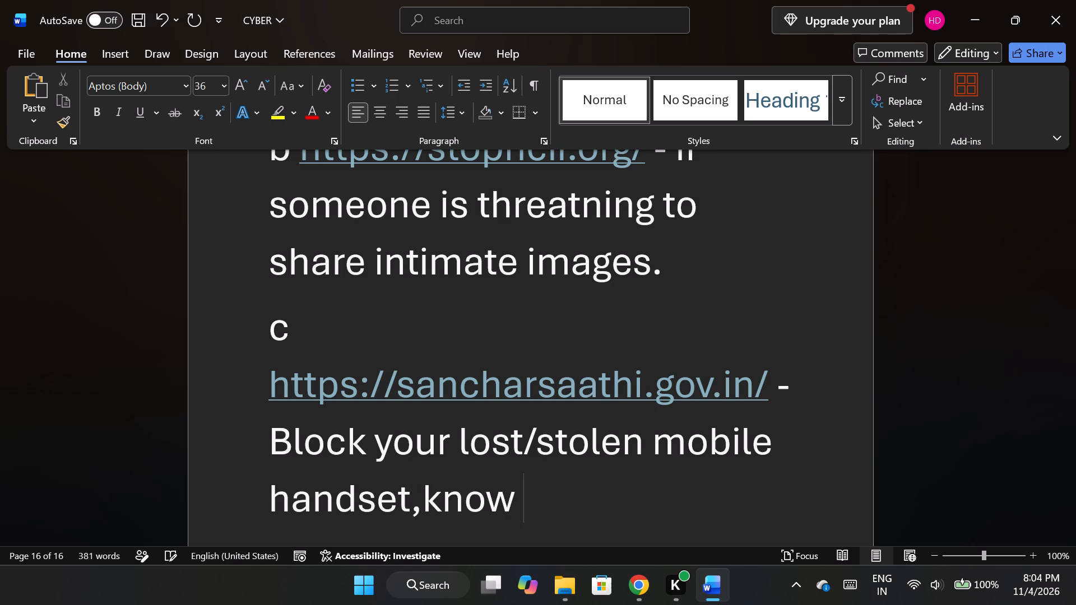
{"action": "type", "text": "mobile connections"}
{"action": "key", "text": "space"}
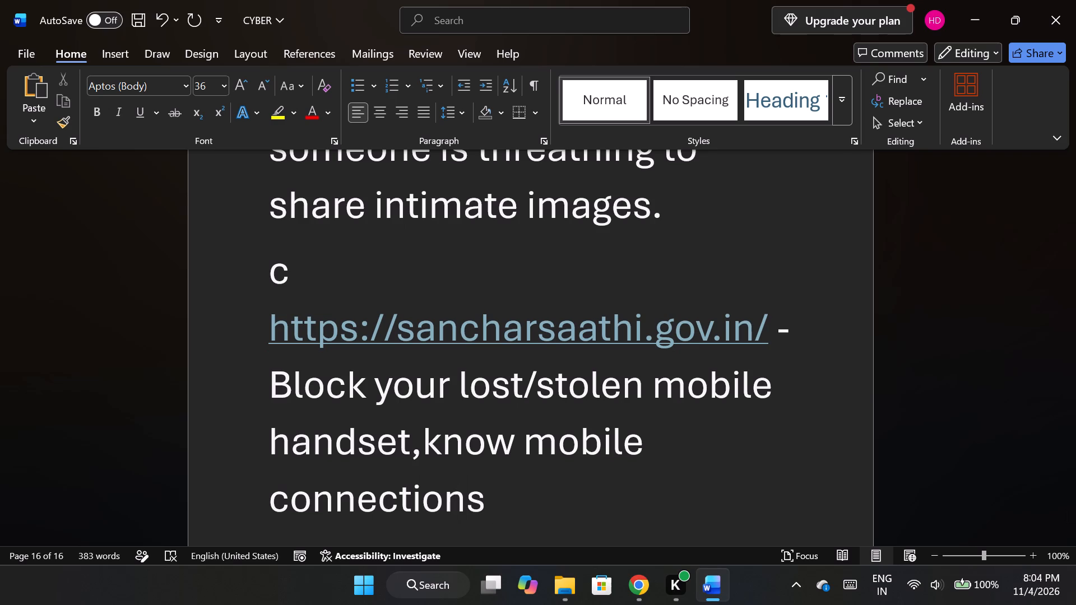
{"action": "type", "text": "i"}
{"action": "key", "text": "space"}
{"action": "key", "text": "BackSpace"}
{"action": "key", "text": "BackSpace"}
{"action": "type", "text": "in your name"}
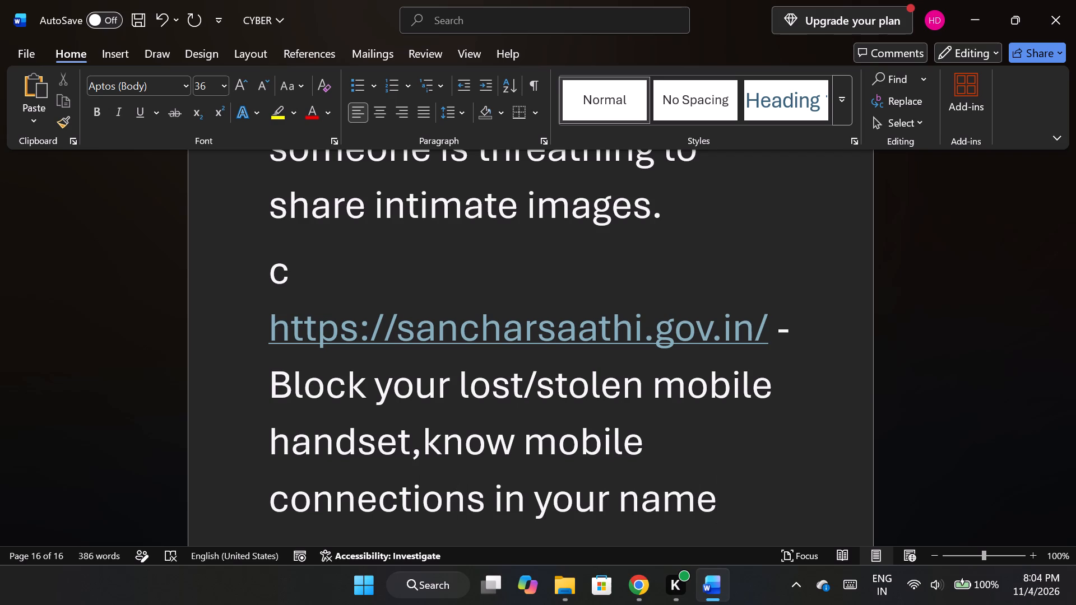
Add a comma and the word "Chakshu" in bold after "in your name" in item c.
{"action": "type", "text": ",chakshu"}
{"action": "key", "text": "space"}
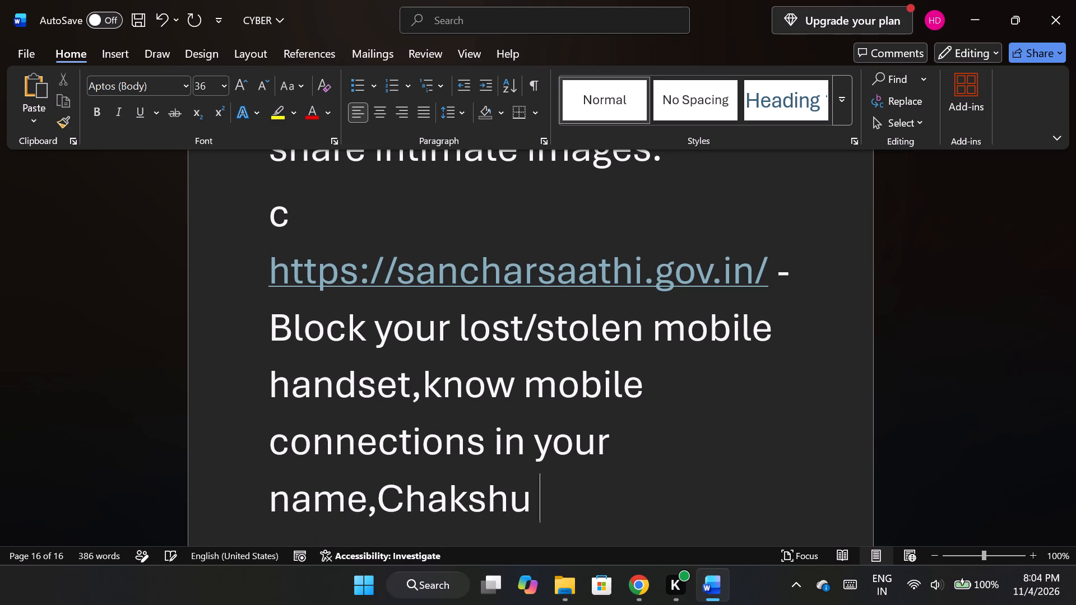
{"action": "key", "text": "BackSpace"}
{"action": "key", "text": "BackSpace"}
{"action": "key", "text": "BackSpace"}
{"action": "key", "text": "BackSpace"}
{"action": "key", "text": "BackSpace"}
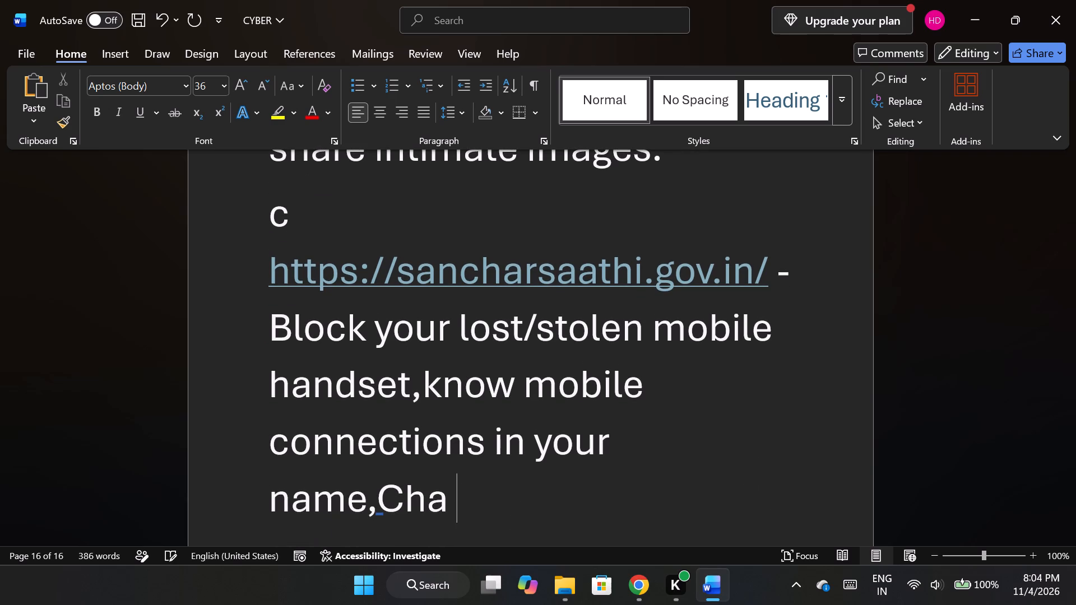
{"action": "key", "text": "BackSpace"}
{"action": "key", "text": "BackSpace"}
{"action": "key", "text": "BackSpace"}
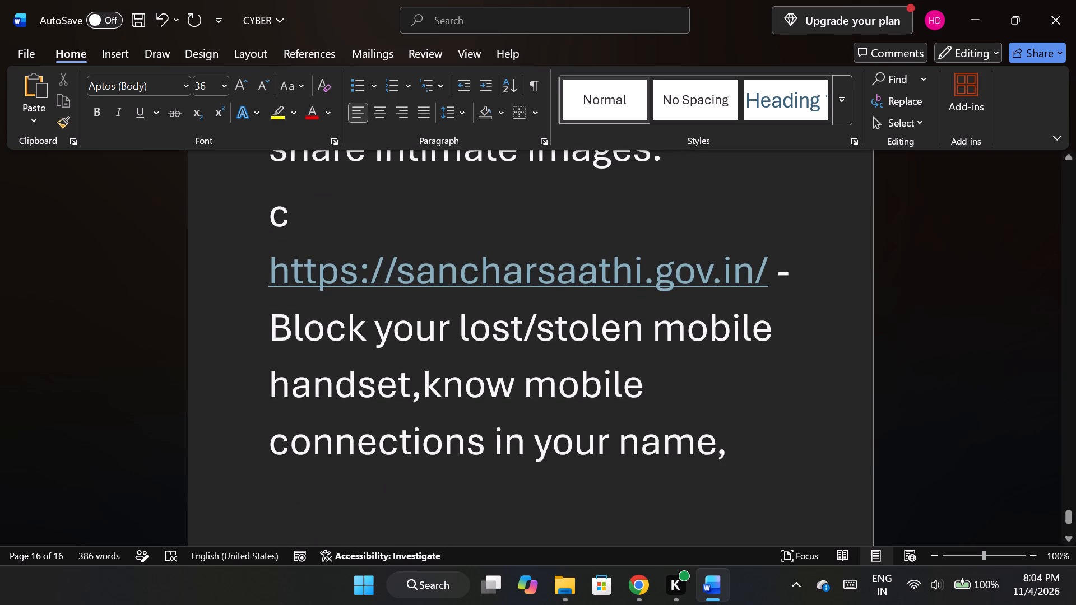
{"action": "left_click", "coordinate": [96, 110]}
{"action": "type", "text": "Chan"}
{"action": "key", "text": "BackSpace"}
{"action": "type", "text": "kshu"}
{"action": "key", "text": "space"}
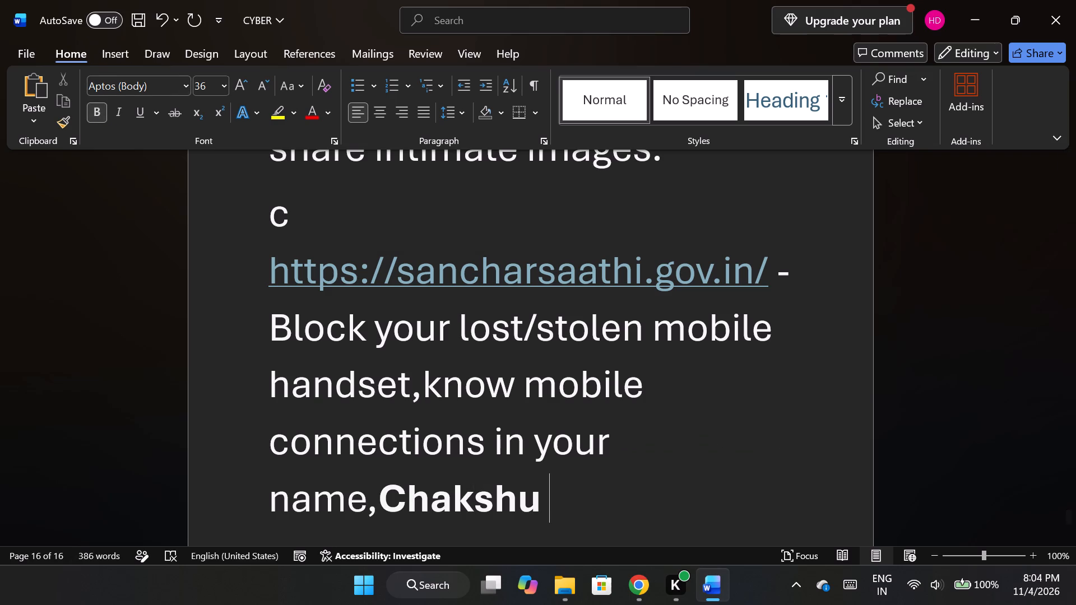
Add three hyphens, "---", directly after the bold word "Chakshu", without a space.
{"action": "left_click_drag", "start_coordinate": [96, 106], "coordinate": [585, 533]}
{"action": "left_click_drag", "start_coordinate": [585, 533], "coordinate": [582, 530]}
{"action": "key", "text": "ctrl+b"}
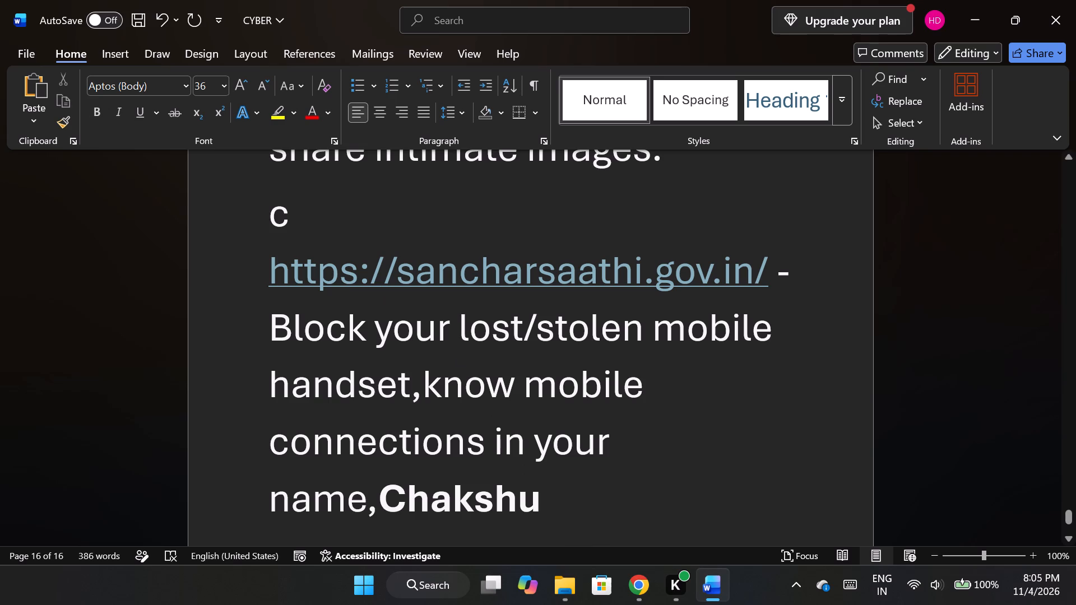
{"action": "key", "text": "BackSpace"}
{"action": "type", "text": "---"}
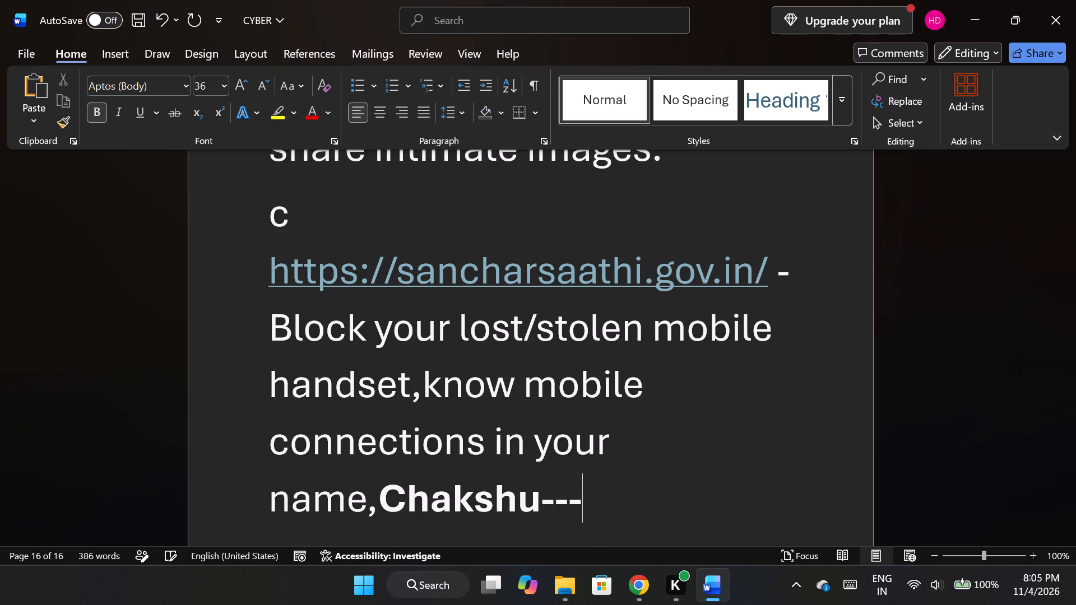
{"action": "key", "text": "BackSpace"}
{"action": "key", "text": "BackSpace"}
{"action": "type", "text": "--"}
Enter the text "report suspected fraudulent" after the hyphens following "Chakshu".
{"action": "type", "text": "report"}
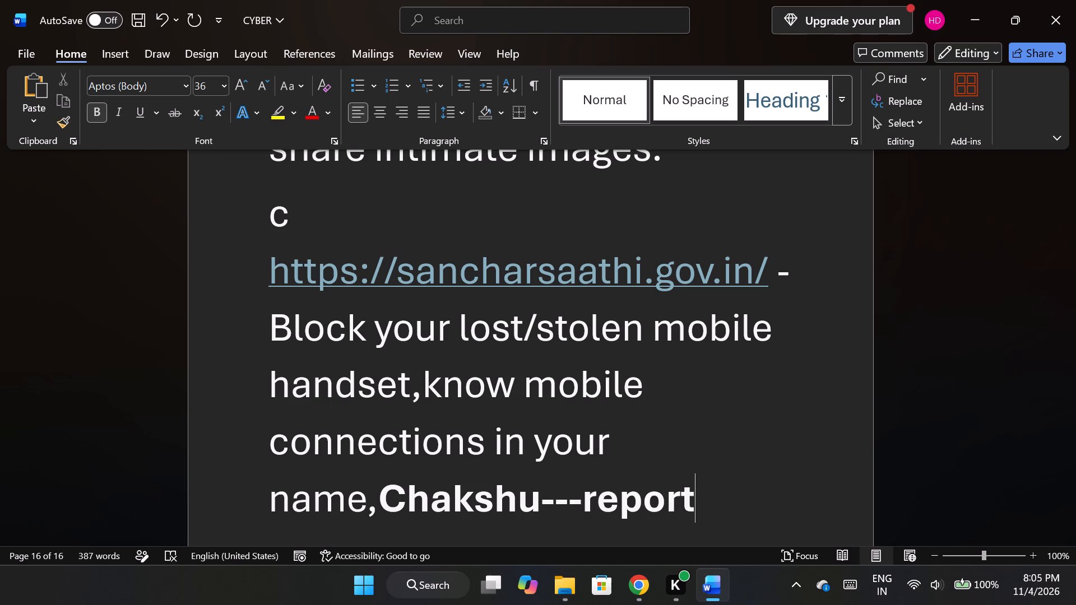
{"action": "key", "text": "space"}
{"action": "type", "text": "si"}
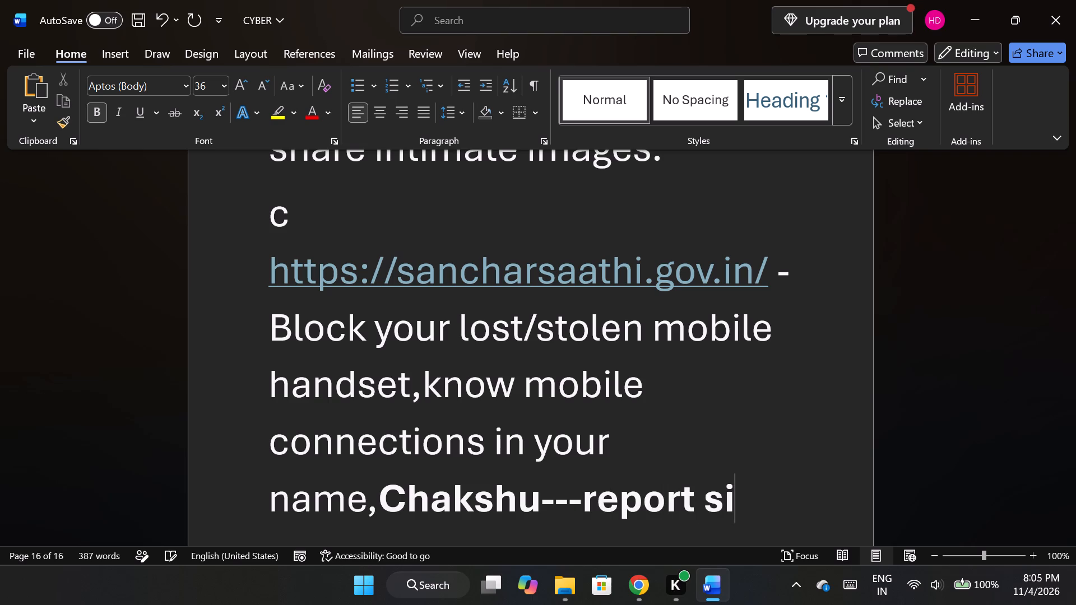
{"action": "key", "text": "BackSpace"}
{"action": "type", "text": "uspected"}
{"action": "key", "text": "space"}
{"action": "key", "text": "space"}
{"action": "key", "text": "BackSpace"}
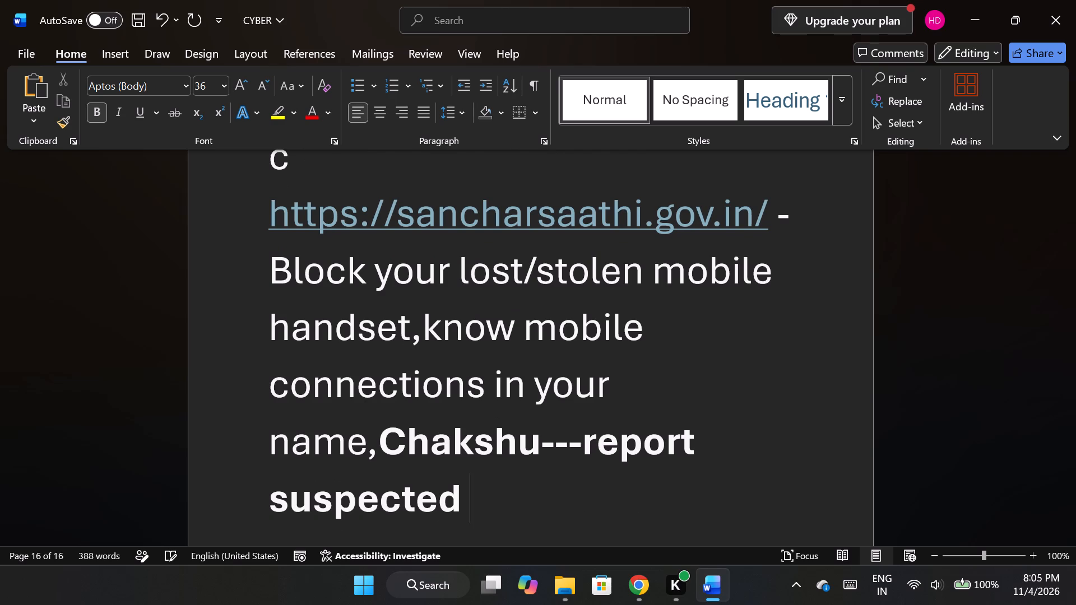
{"action": "type", "text": "fraud"}
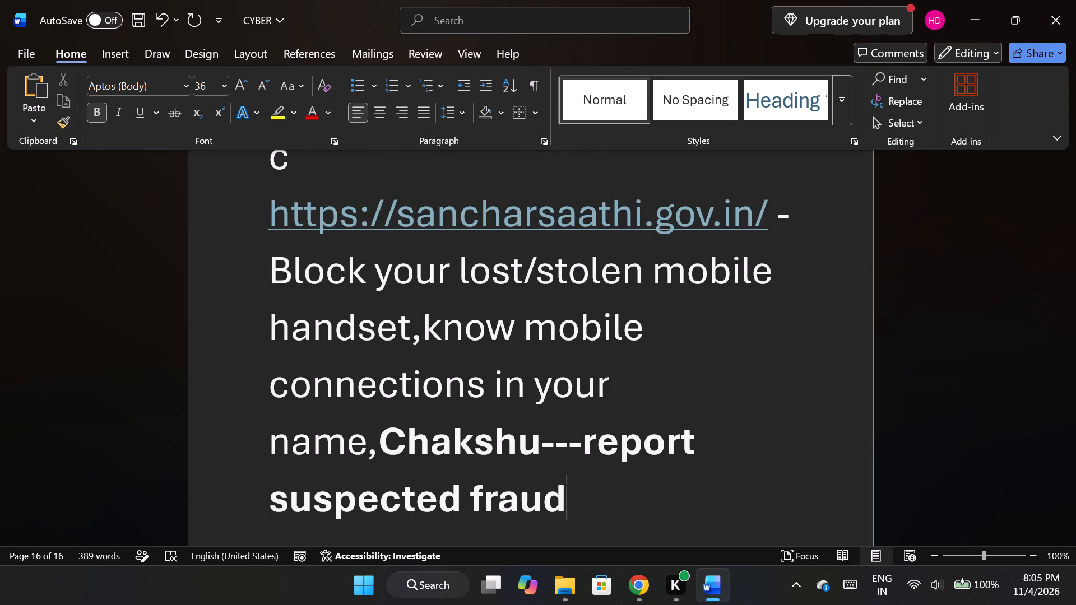
{"action": "type", "text": "ulent"}
{"action": "key", "text": "space"}
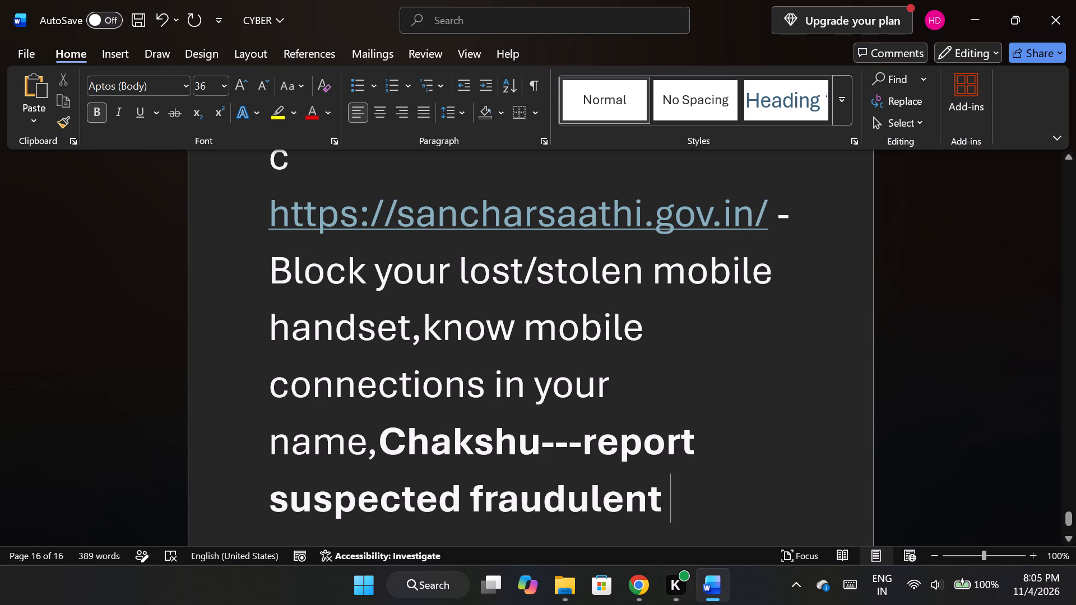
Remove the bold formatting from "report suspected fraudulent", keeping "Chakshu---" bold.
{"action": "left_click_drag", "start_coordinate": [588, 441], "coordinate": [657, 496]}
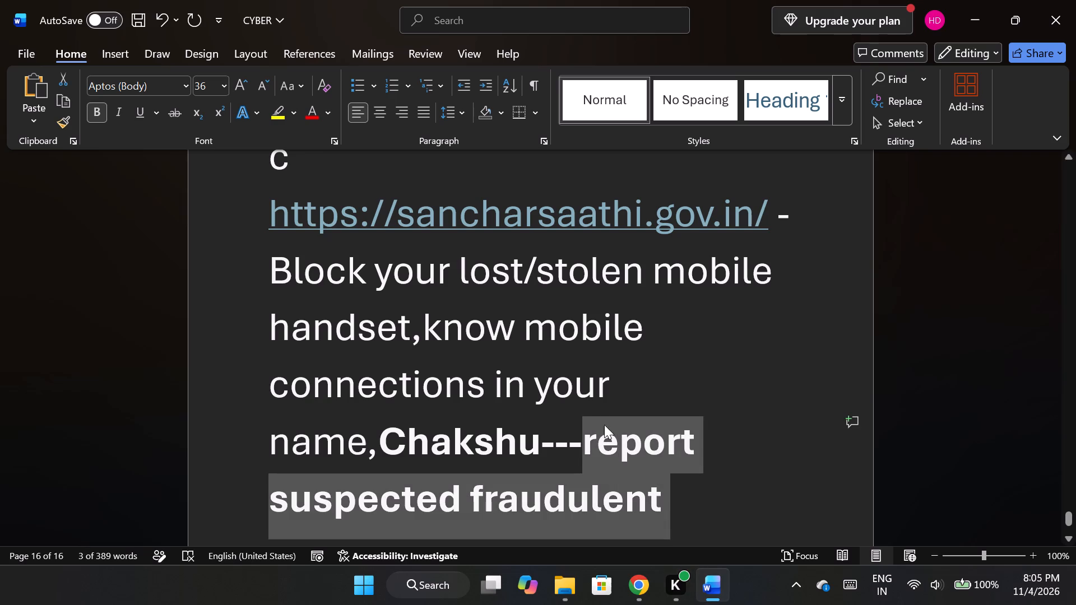
{"action": "left_click", "coordinate": [96, 113]}
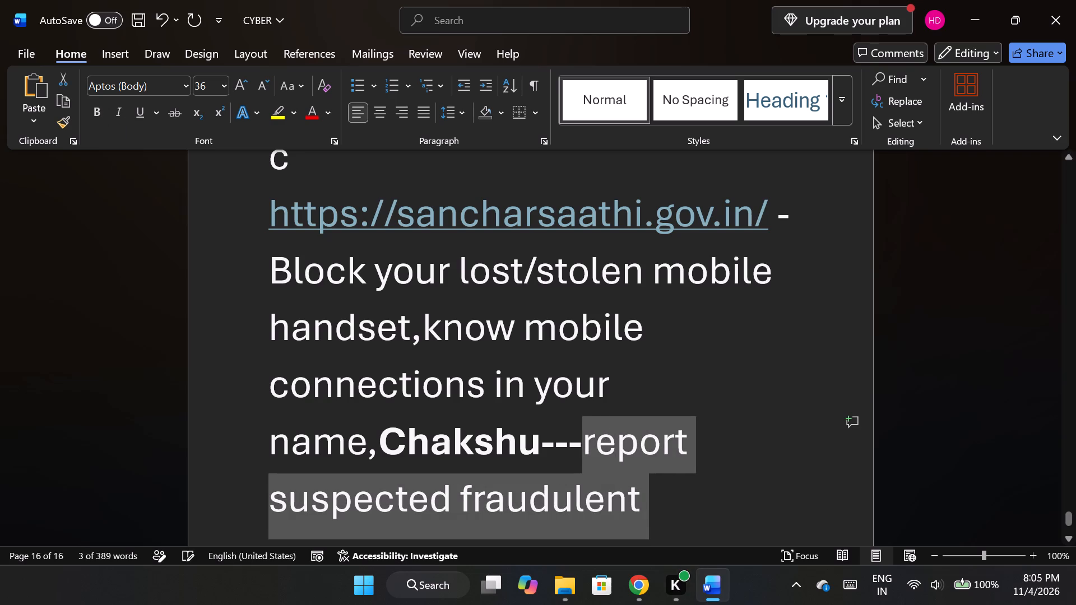
Finish item c in non-bold text with "communication, and know the genuininess of the mobile handset." and start a new line below it.
{"action": "left_click", "coordinate": [652, 494]}
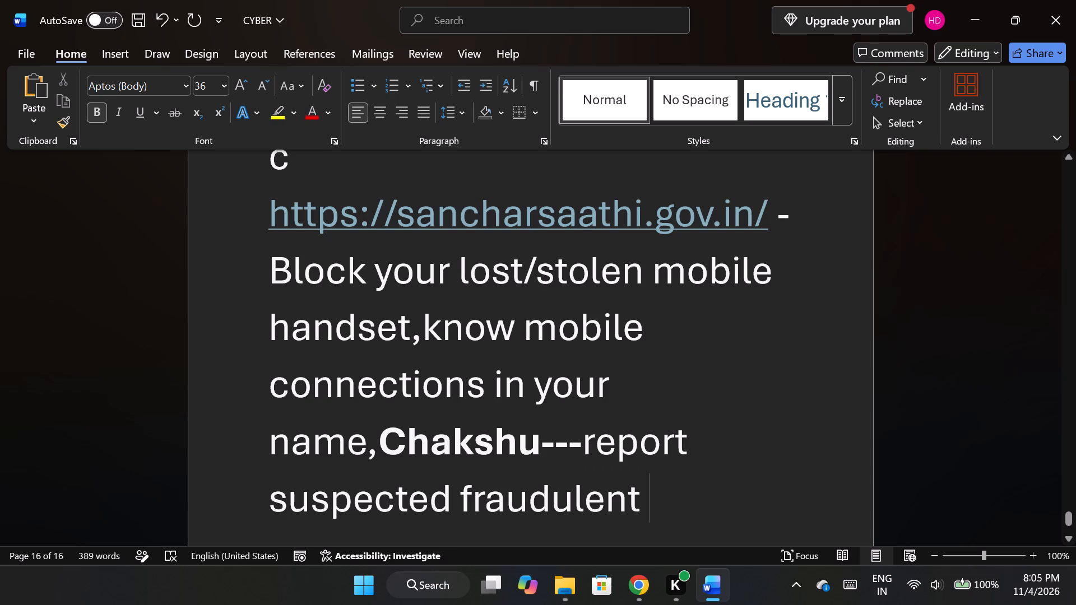
{"action": "key", "text": "ctrl+b"}
{"action": "type", "text": "communication"}
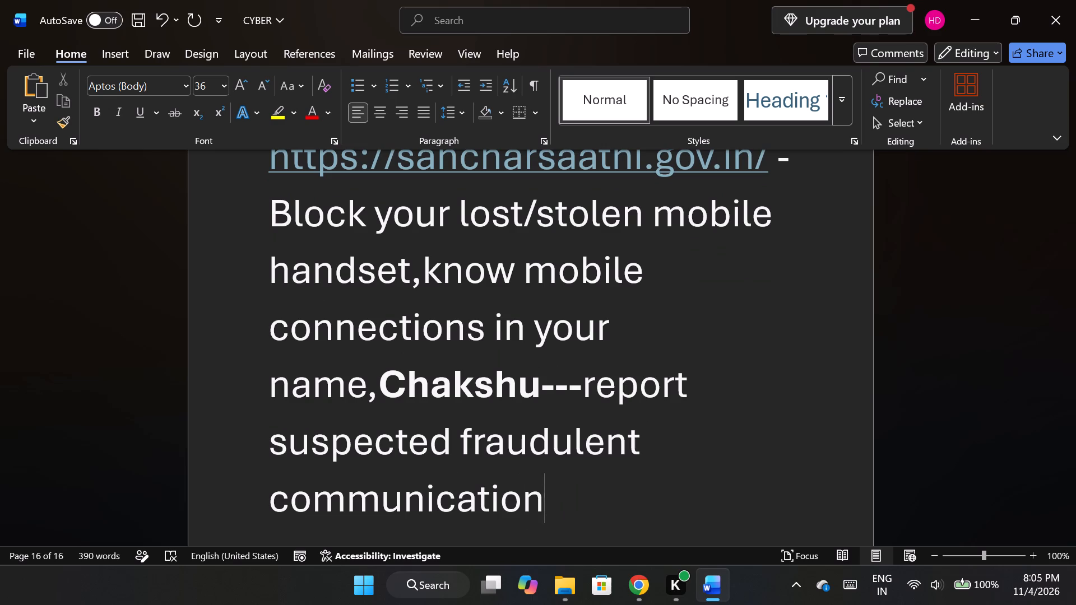
{"action": "type", "text": ", and know"}
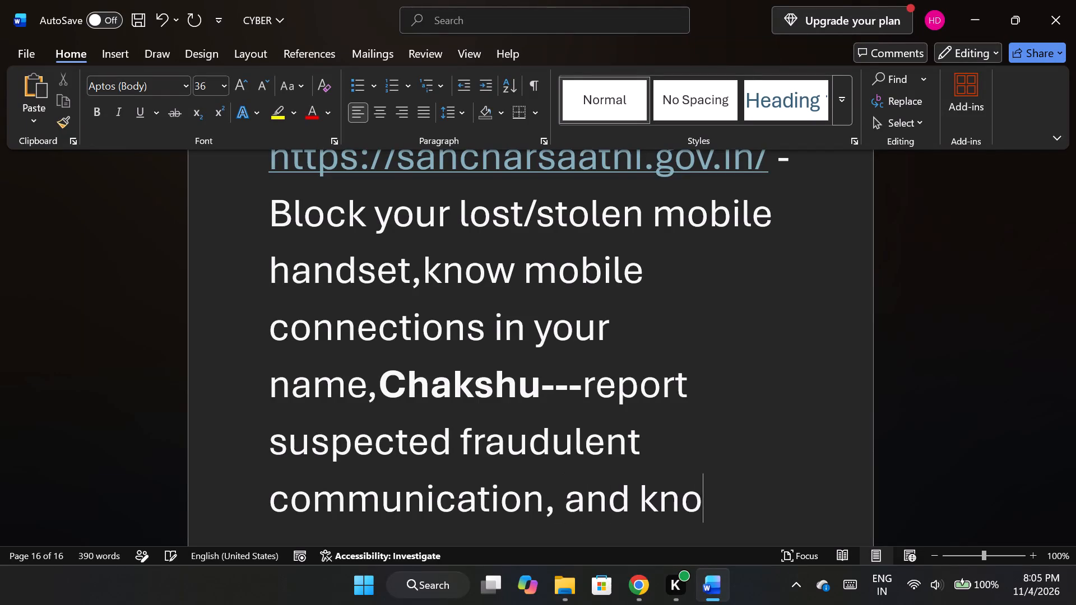
{"action": "key", "text": "space"}
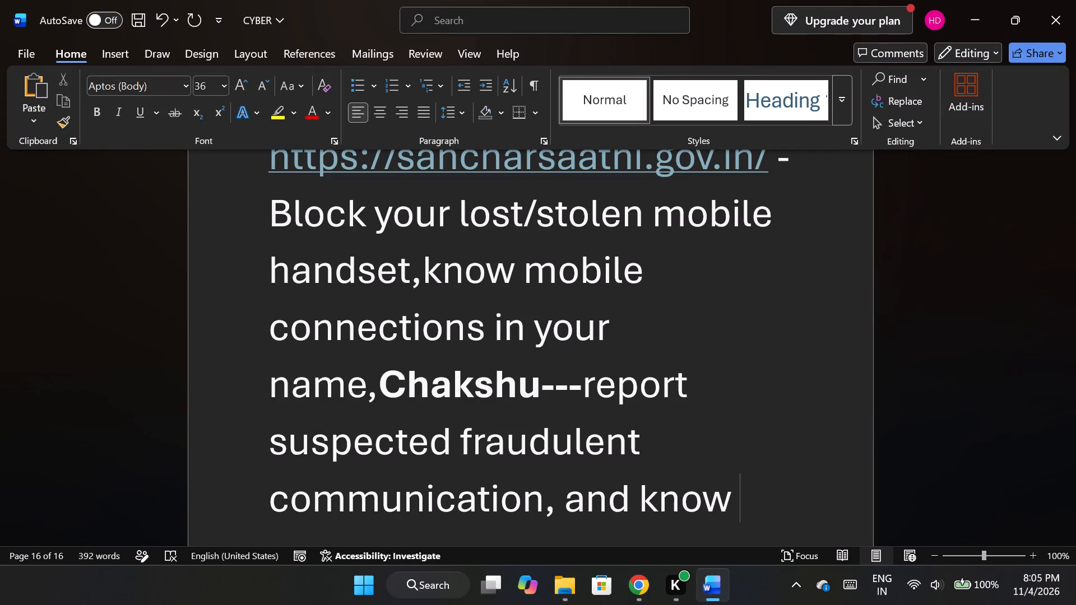
{"action": "type", "text": "teh"}
{"action": "key", "text": "space"}
{"action": "type", "text": "genuininess"}
{"action": "key", "text": "space"}
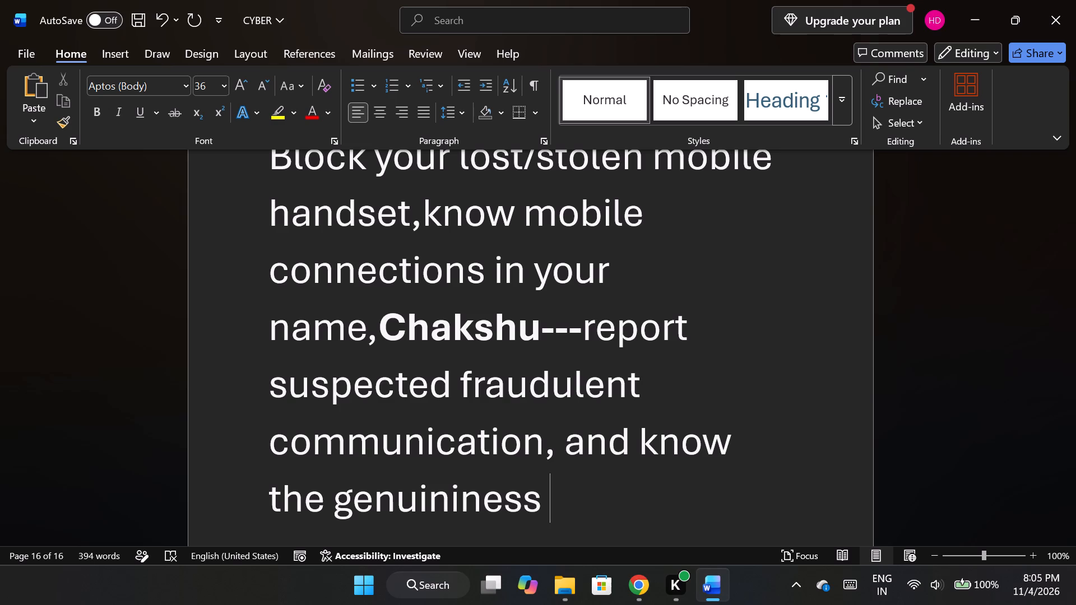
{"action": "type", "text": "of the mobile handset"}
{"action": "key", "text": "period"}
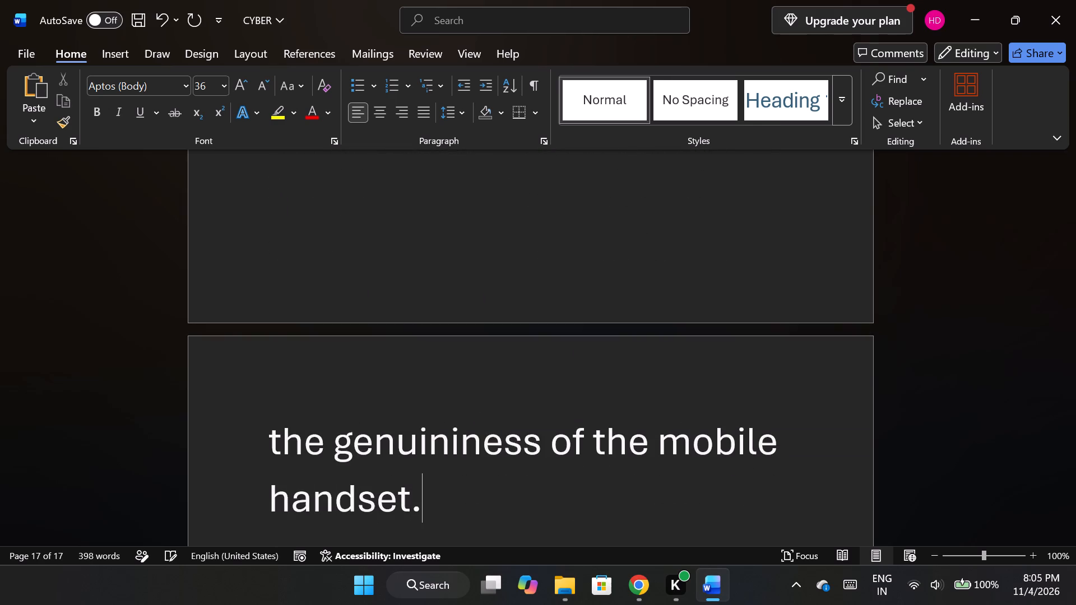
{"action": "scroll", "coordinate": [615, 483], "scroll_direction": "down", "scroll_amount": 2}
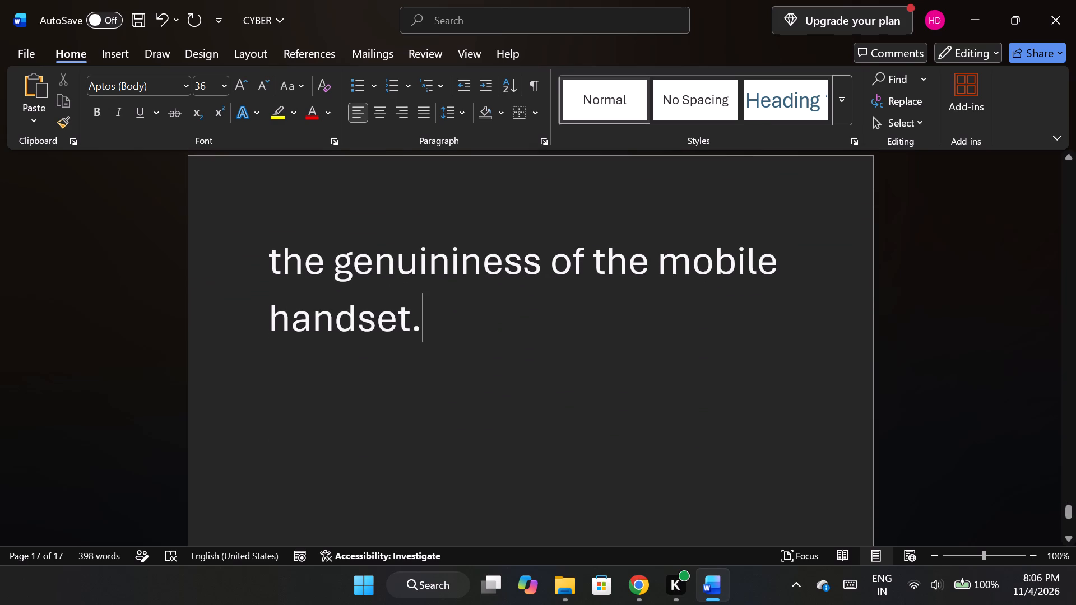
{"action": "key", "text": "Return"}
Save the CYBER document.
{"action": "left_click", "coordinate": [30, 57]}
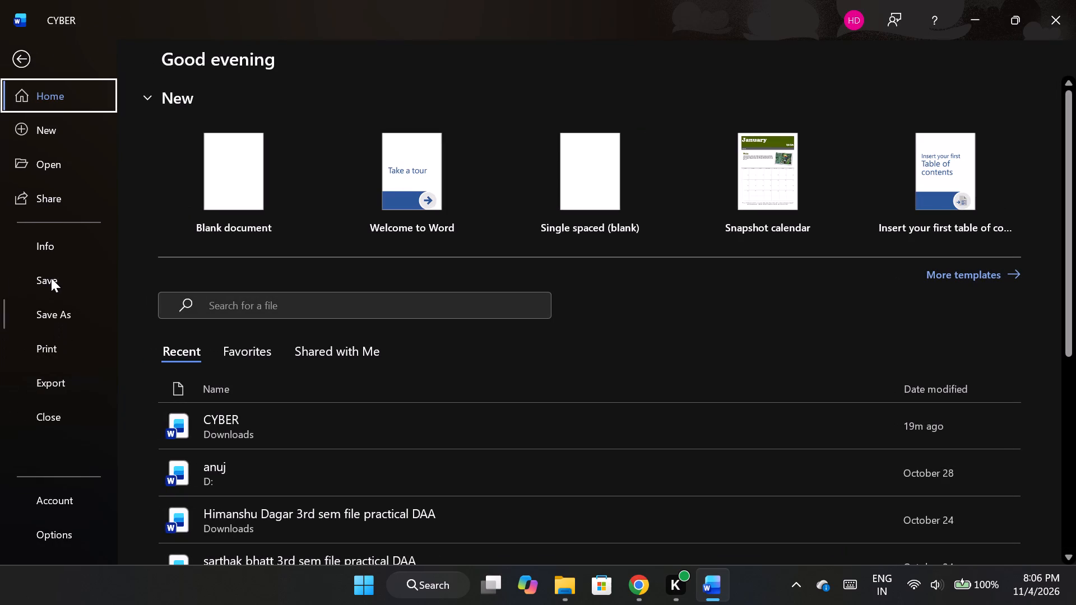
{"action": "left_click", "coordinate": [51, 278]}
Close the CYBER document and the remaining open windows, including the Screenshots folder.
{"action": "left_click", "coordinate": [1064, 9]}
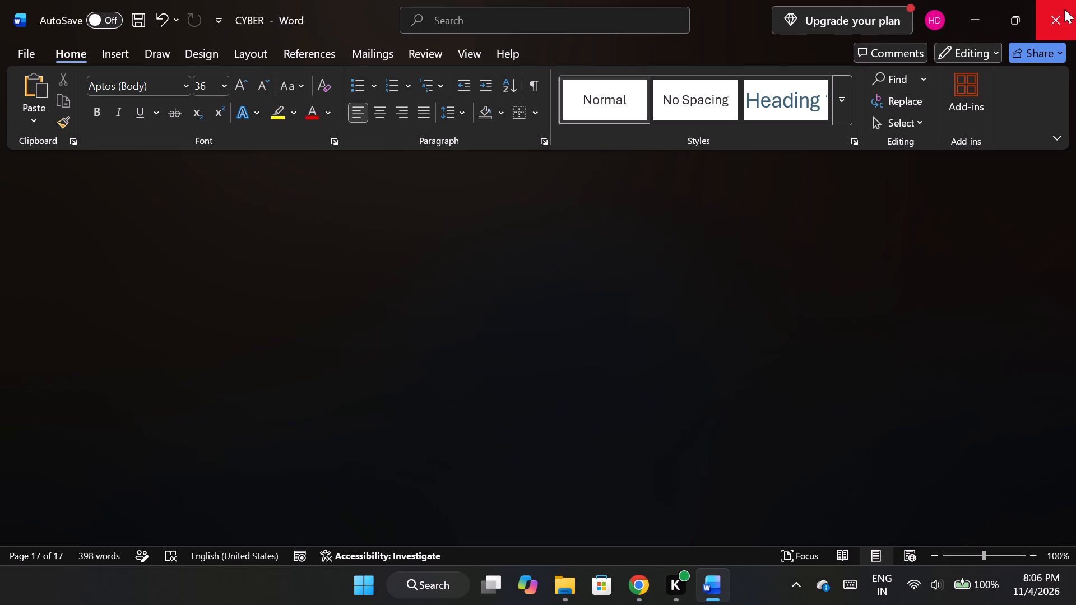
{"action": "left_click", "coordinate": [1052, 11]}
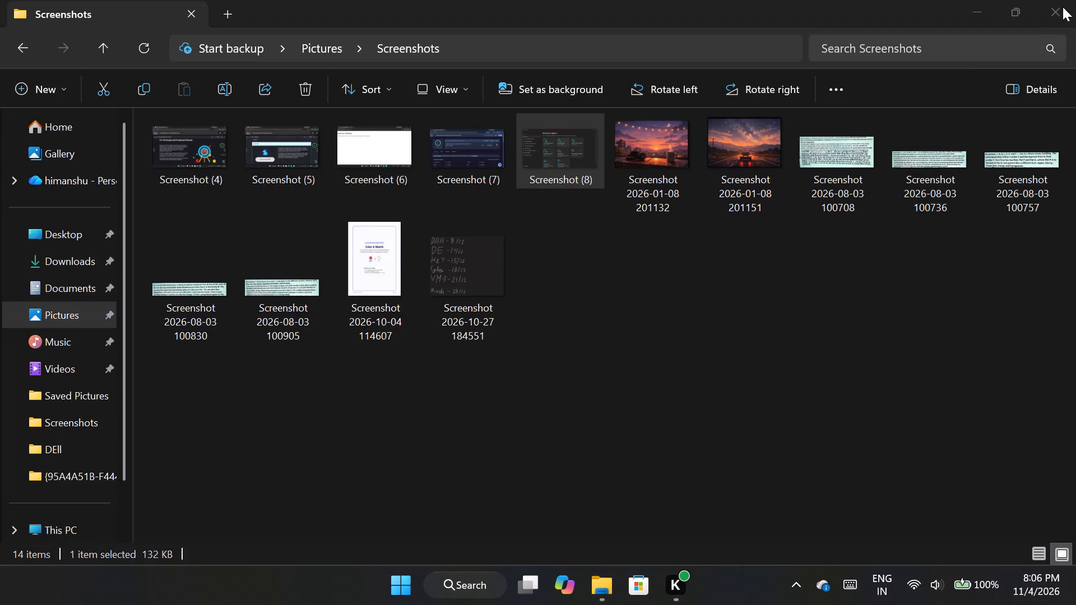
{"action": "left_click", "coordinate": [1064, 8]}
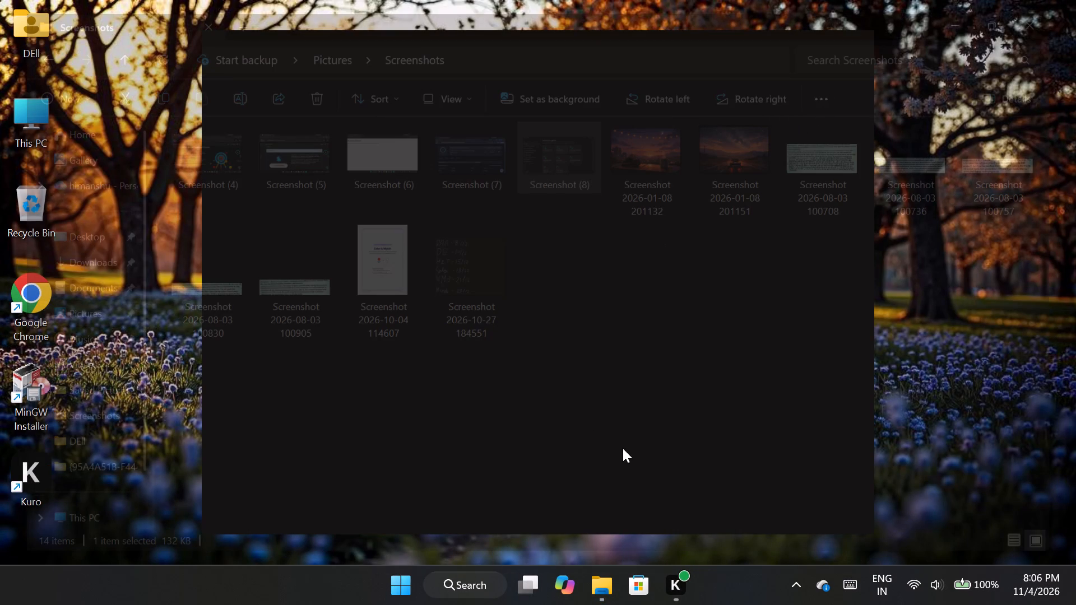